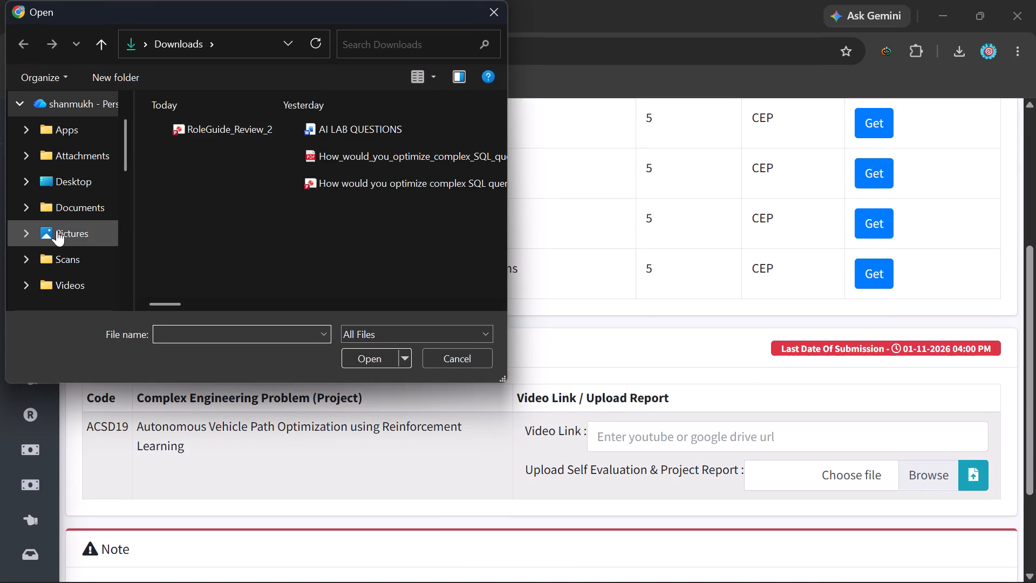
Choose the ISM PDF from the Downloads folder as the self evaluation and project report file.
scroll(57, 230, "down", 1)
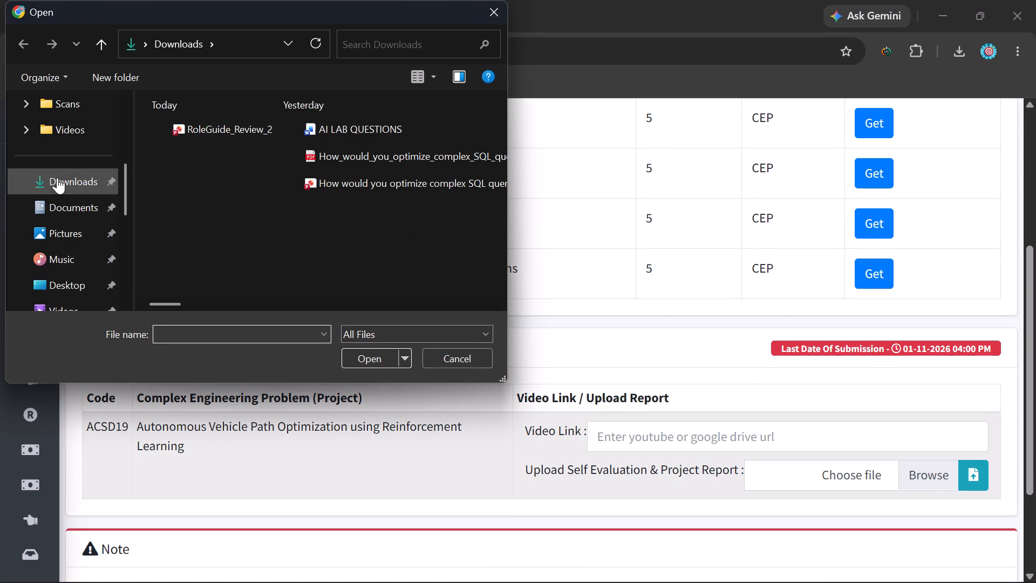
left_click(57, 178)
left_click(57, 178)
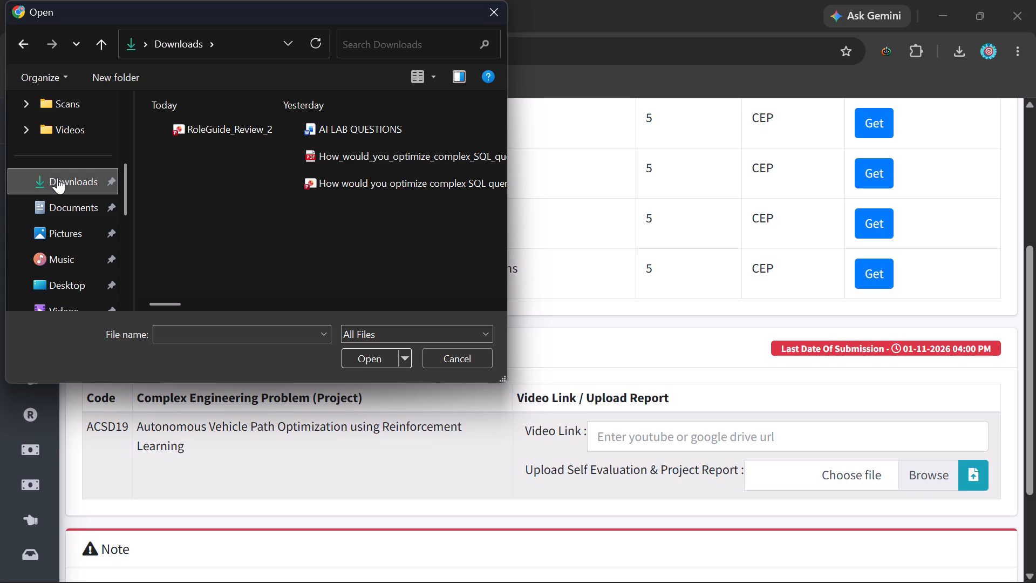
scroll(196, 209, "down", 1)
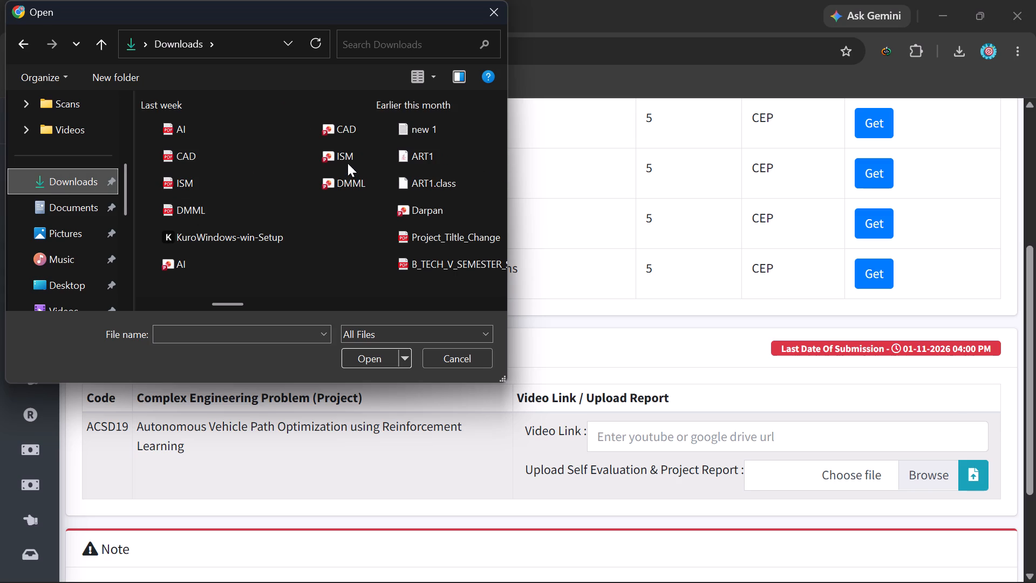
left_click(195, 181)
left_click(357, 356)
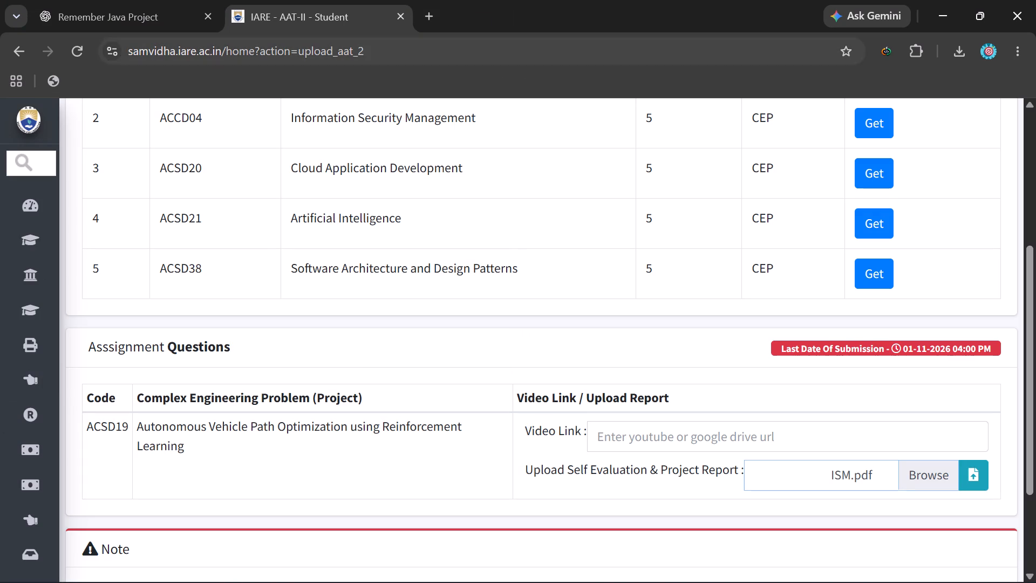
Open the EDP PROJECT--CSE-C folder of Google Drive in a new browser tab.
left_click(433, 12)
type("drive")
key("Return")
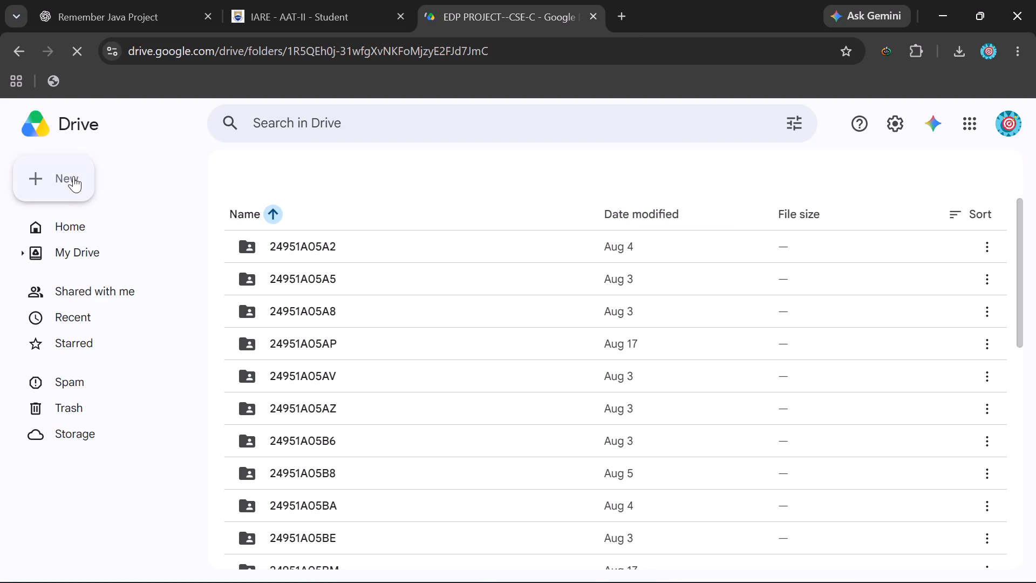
Remove all files and folders listed in the shared EDP PROJECT--CSE-C folder.
scroll(335, 331, "down", 6)
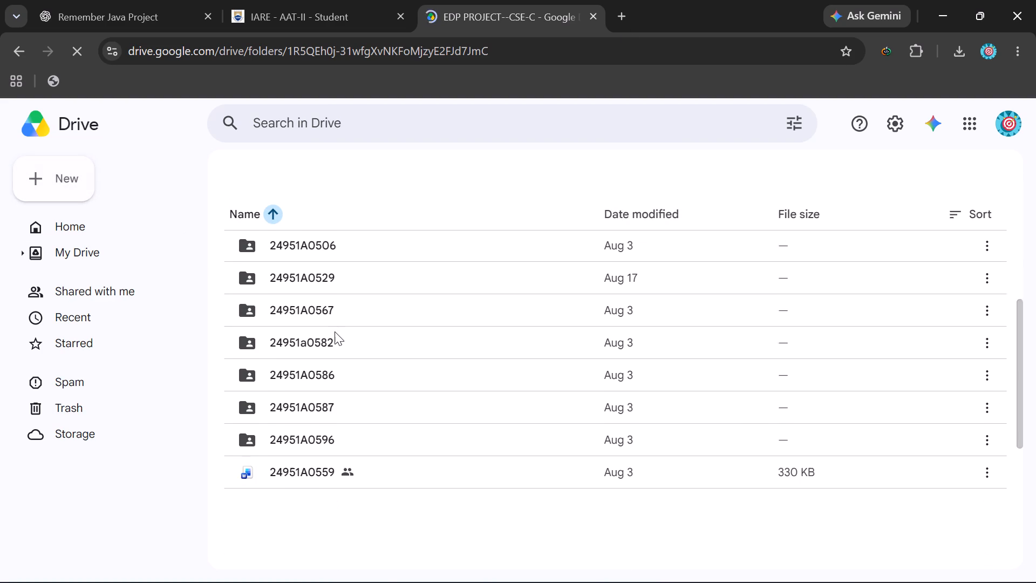
scroll(335, 331, "down", 1)
key("ctrl+a")
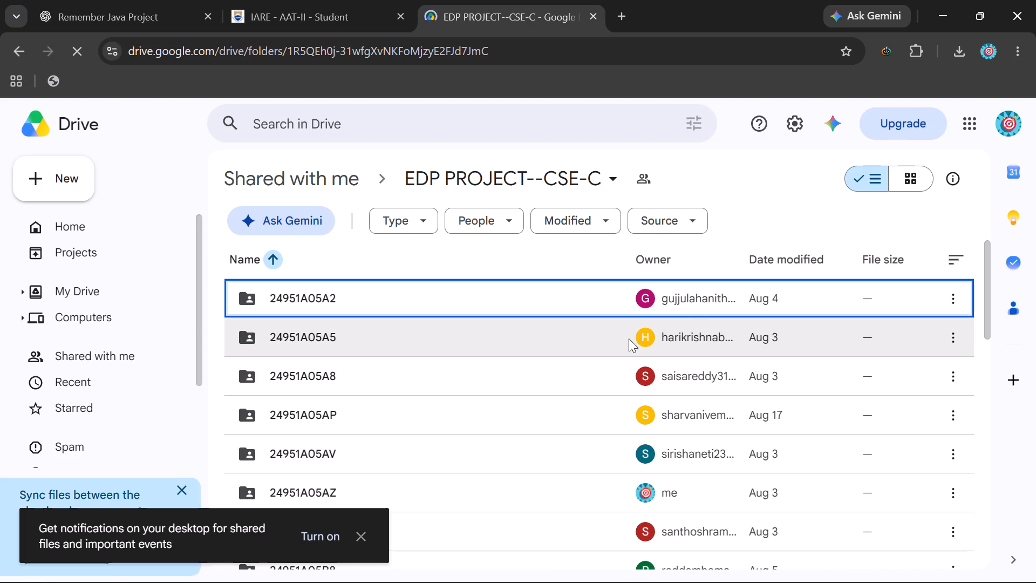
scroll(629, 338, "down", 1)
scroll(629, 338, "up", 3)
key("ctrl+a")
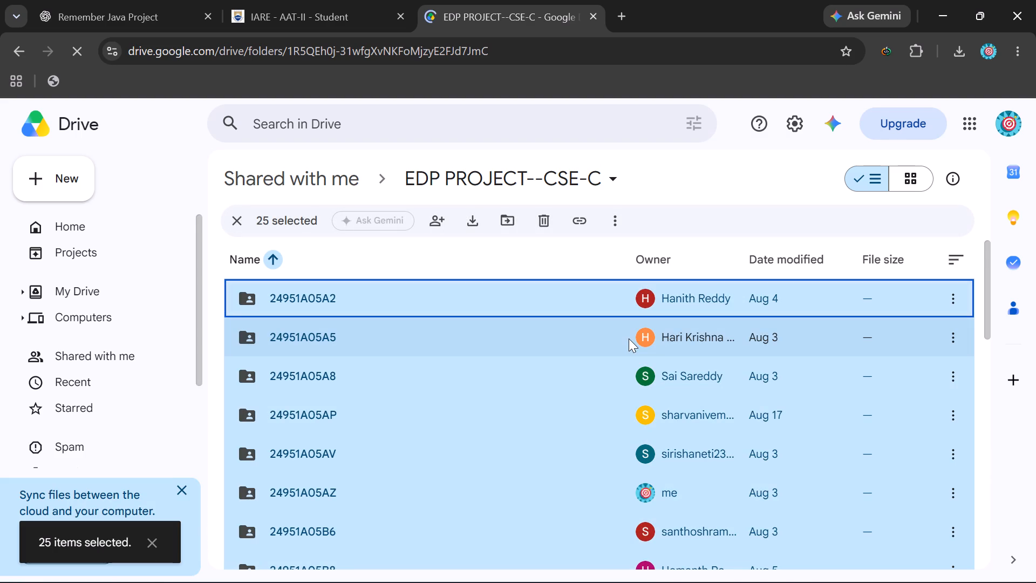
scroll(629, 338, "down", 8)
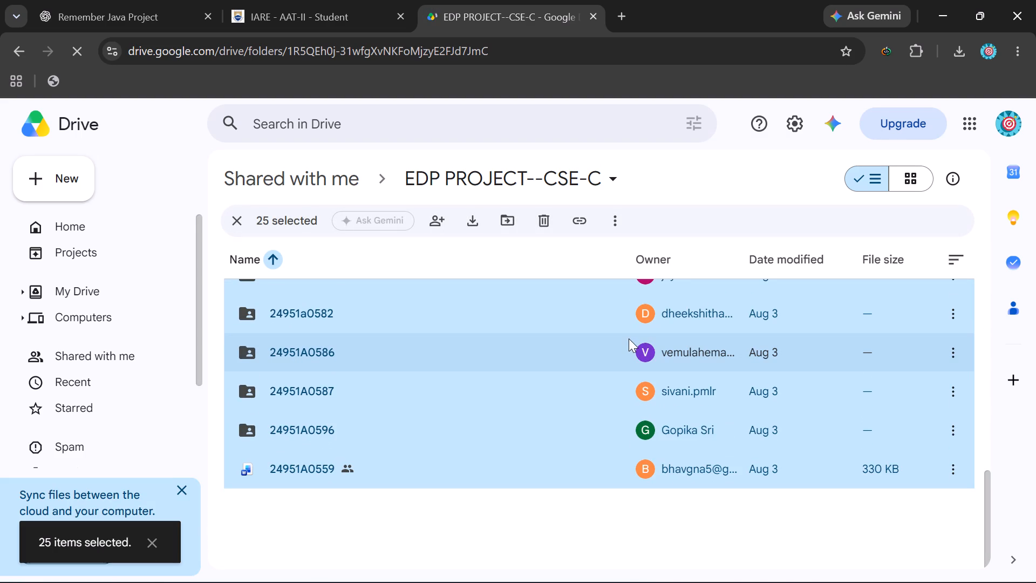
key("Delete")
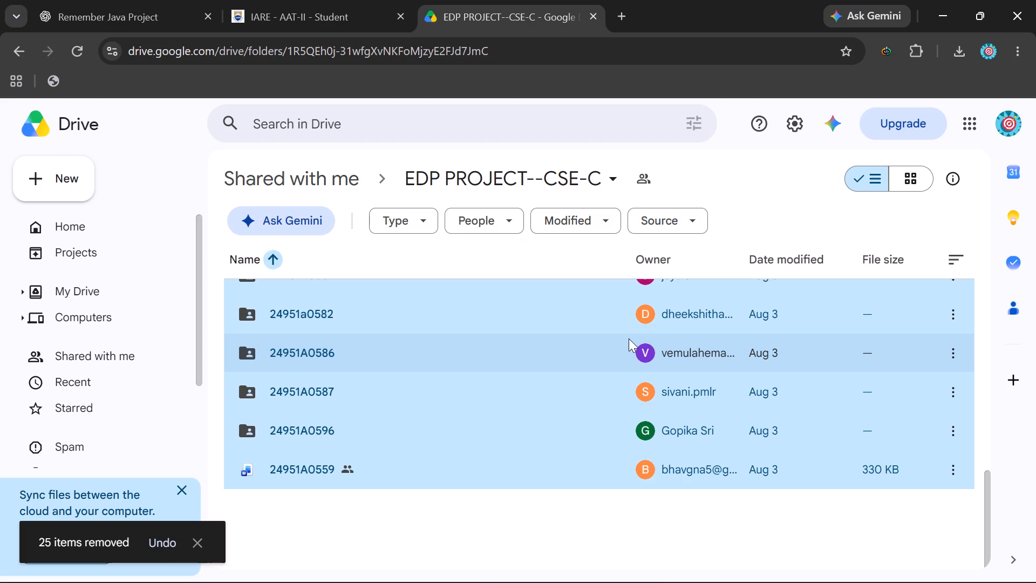
Create a new folder named "ism att2" inside EDP PROJECT--CSE-C.
left_click(62, 187)
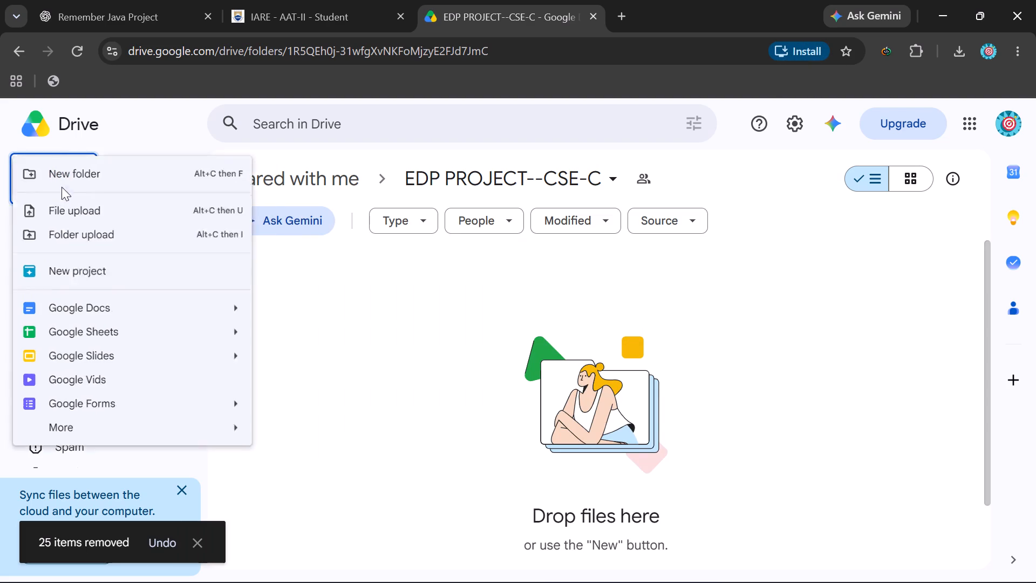
left_click(136, 185)
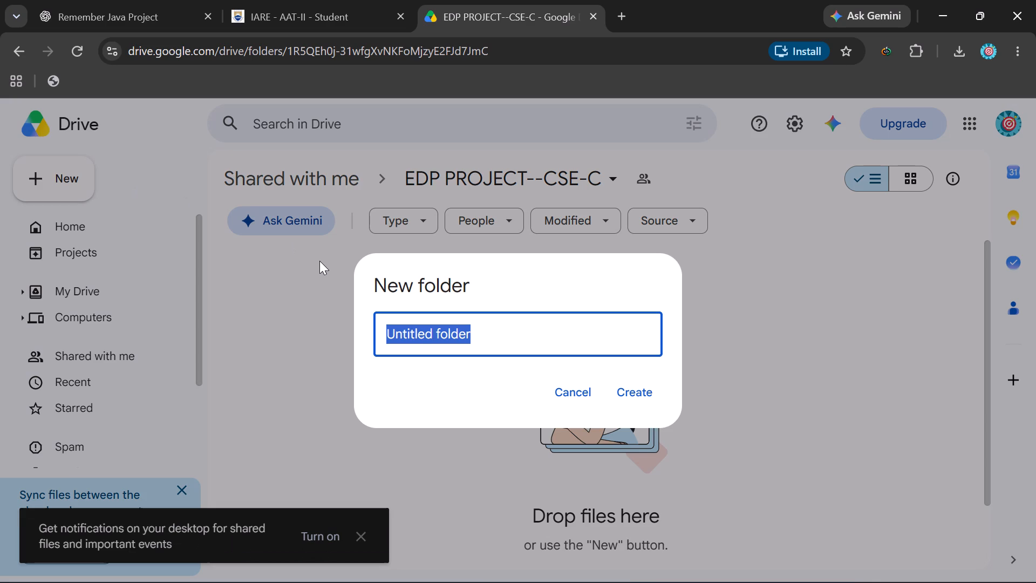
type("ism att")
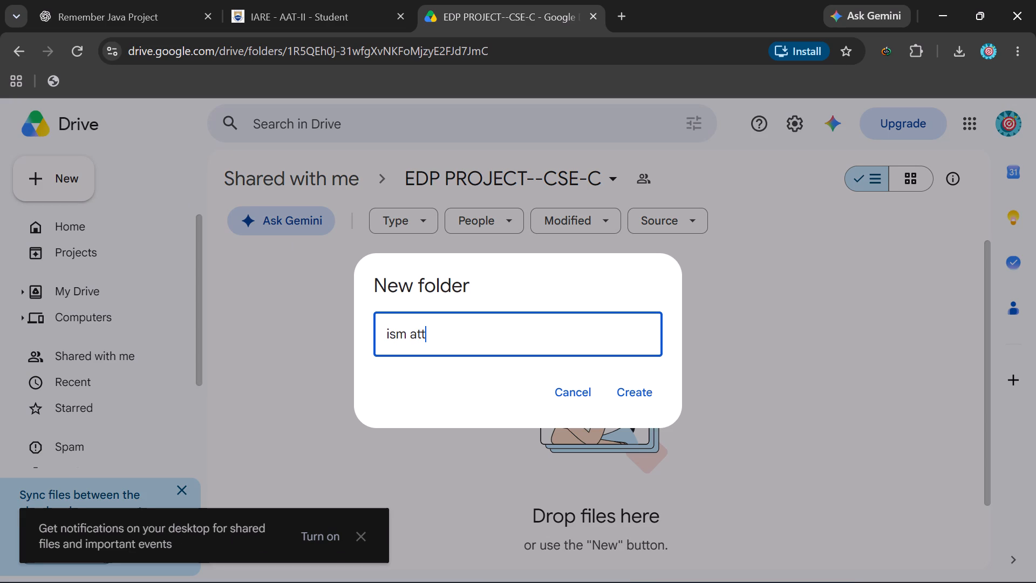
key("2")
key("Return")
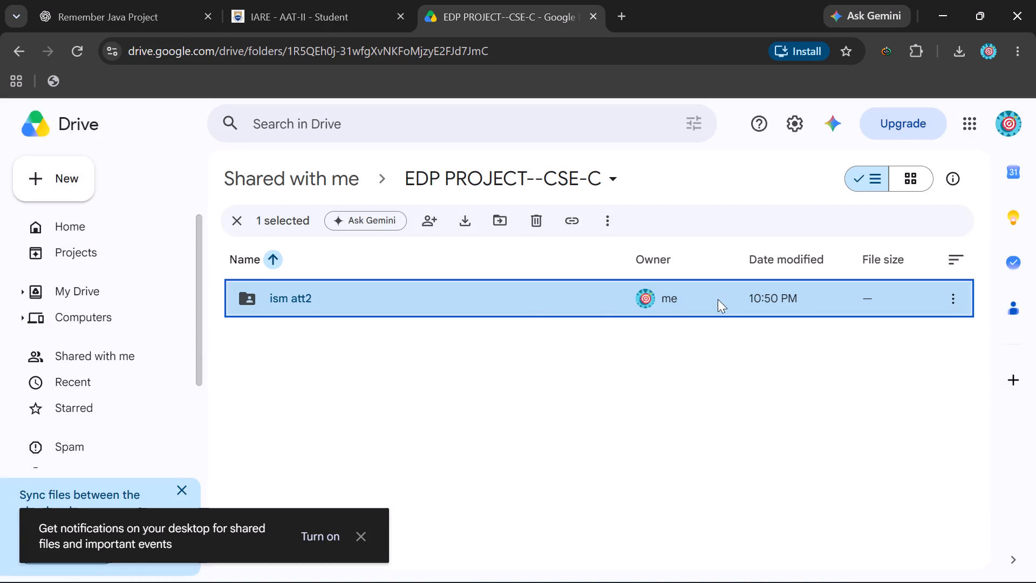
Dismiss the desktop notification offer and open the sharing settings of the ism att2 folder.
left_click(963, 302)
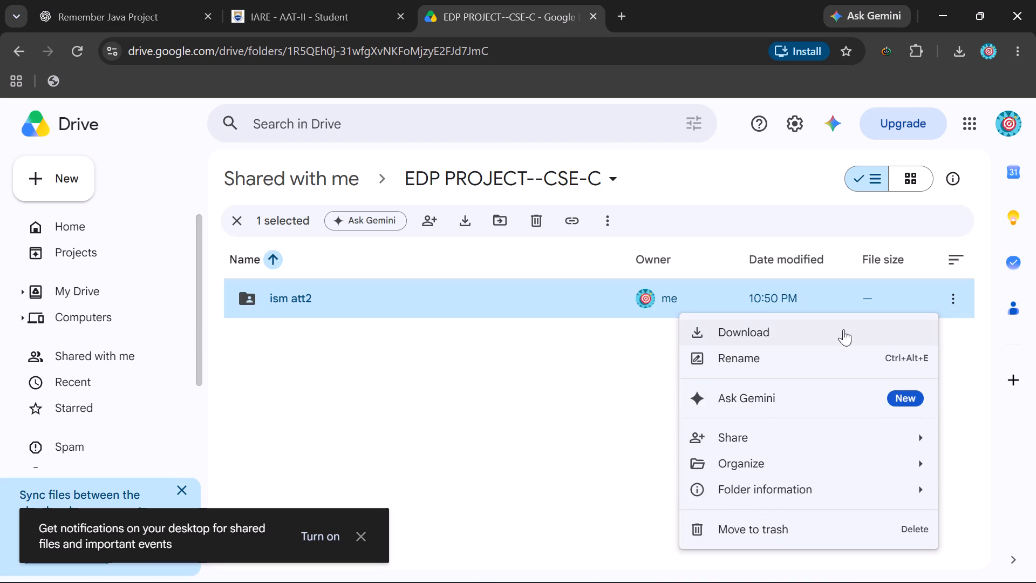
left_click(759, 431)
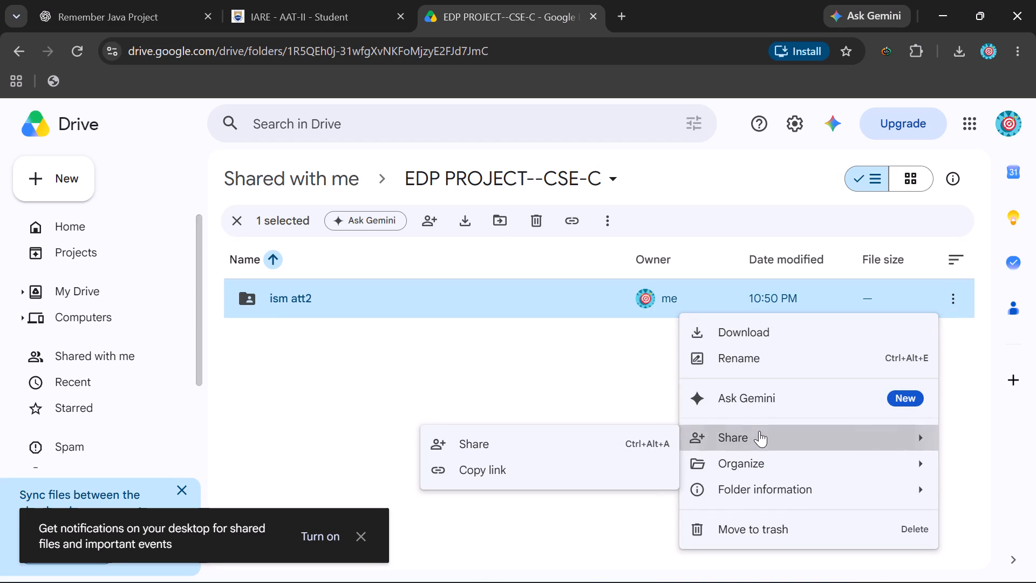
left_click(804, 431)
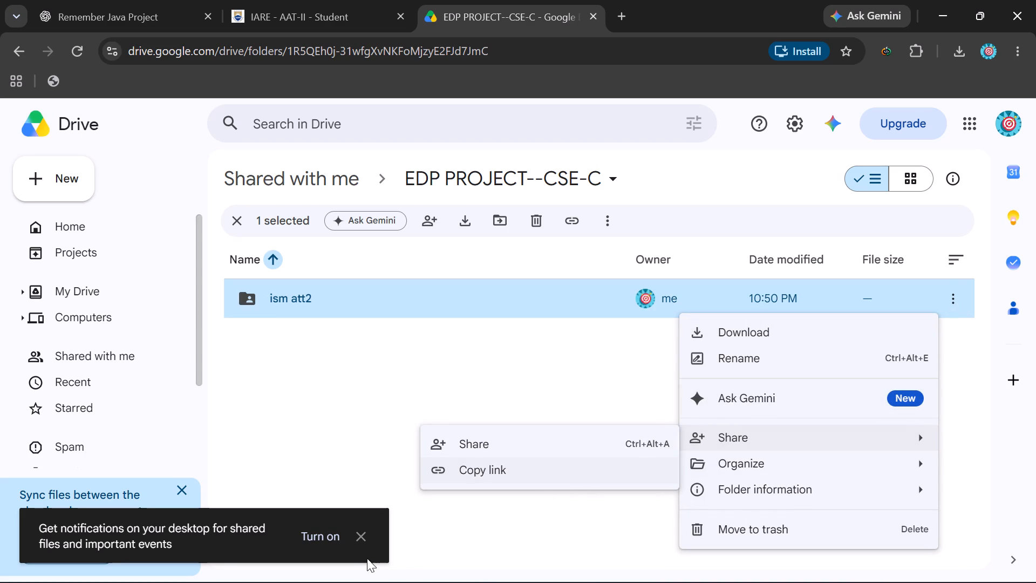
left_click(360, 538)
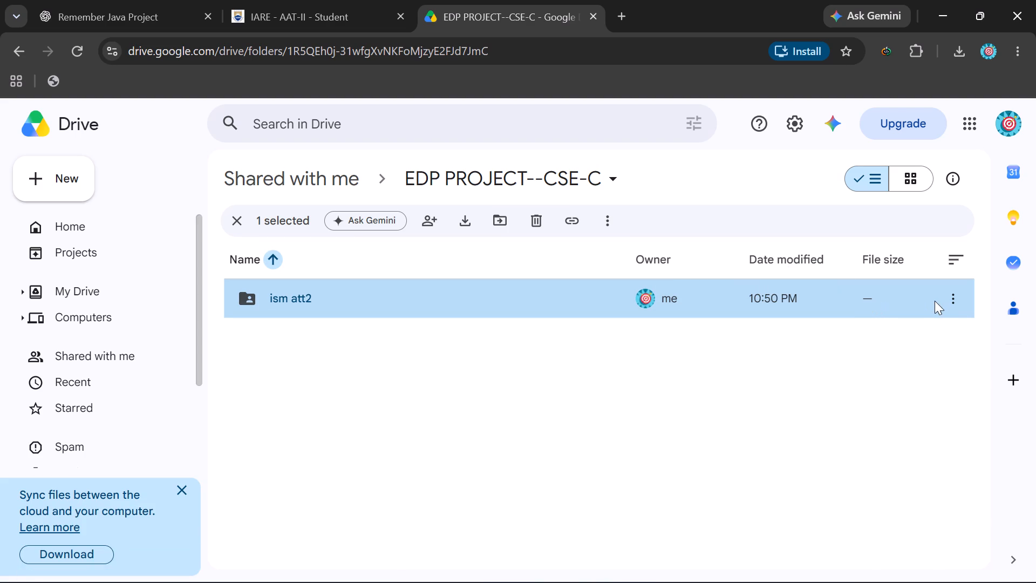
left_click(948, 304)
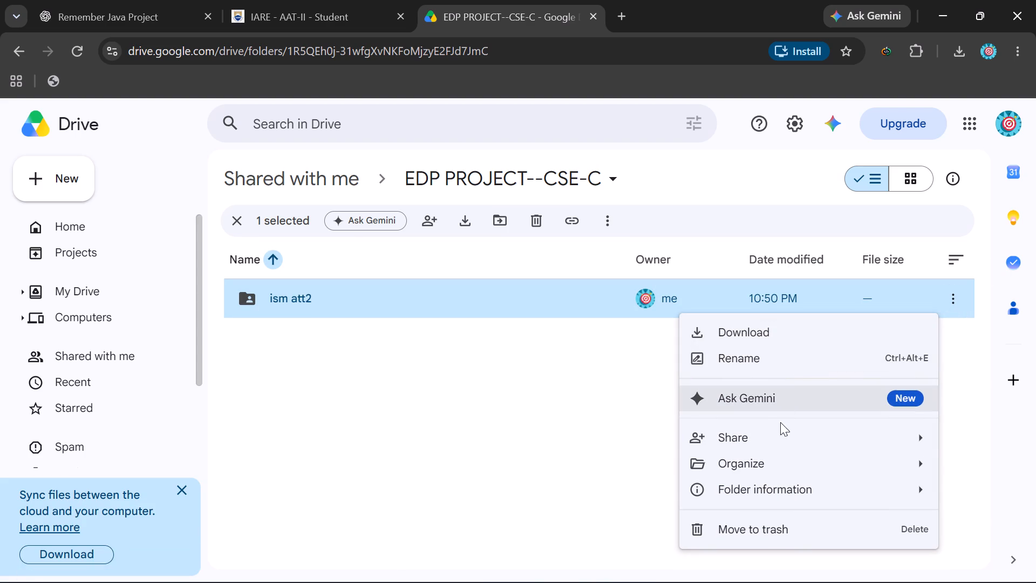
left_click(783, 435)
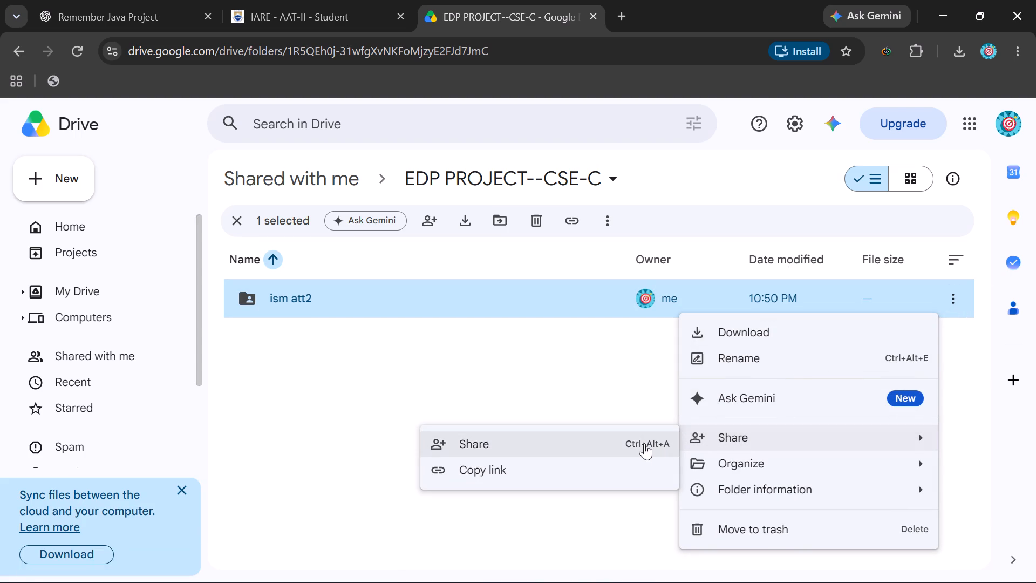
left_click(644, 443)
left_click(685, 293)
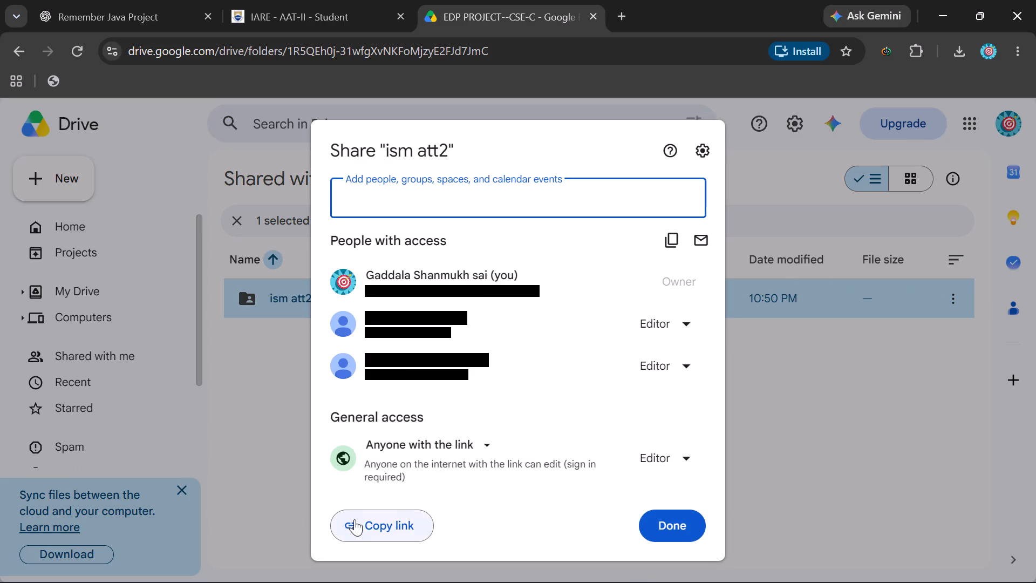
Set general access of the ism att2 folder to Anyone with the link and copy its sharing link.
left_click(487, 445)
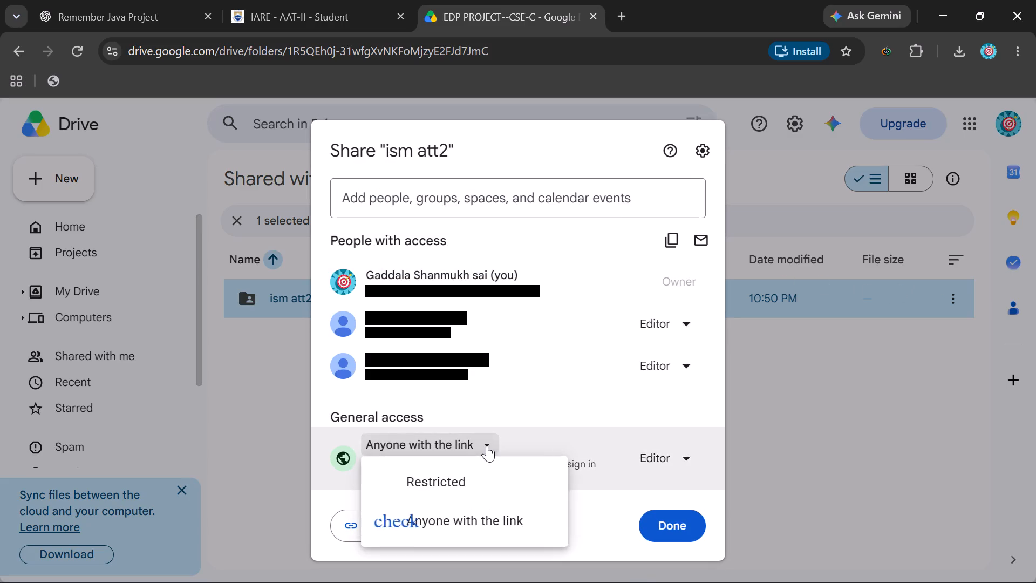
left_click(473, 512)
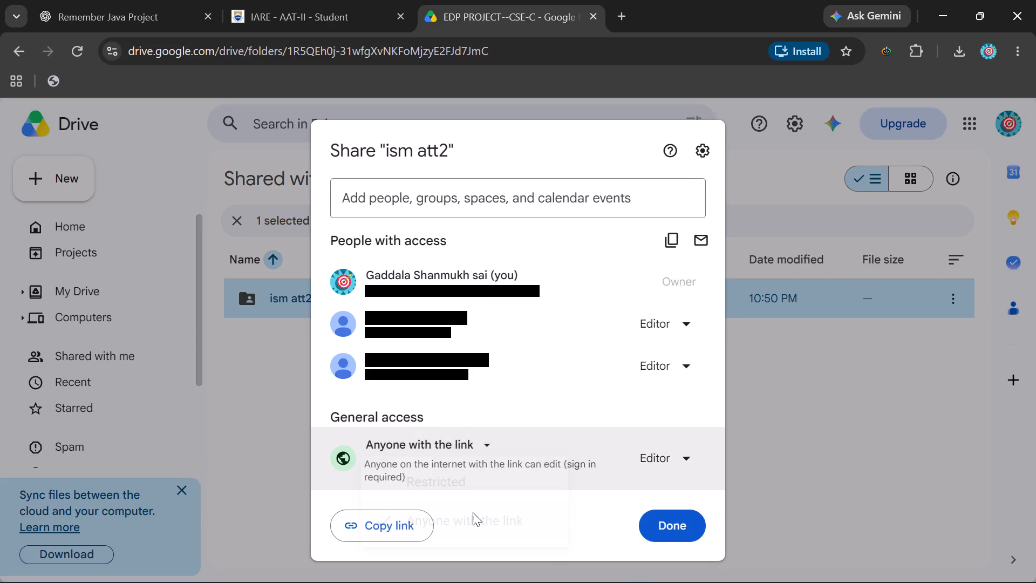
left_click(397, 523)
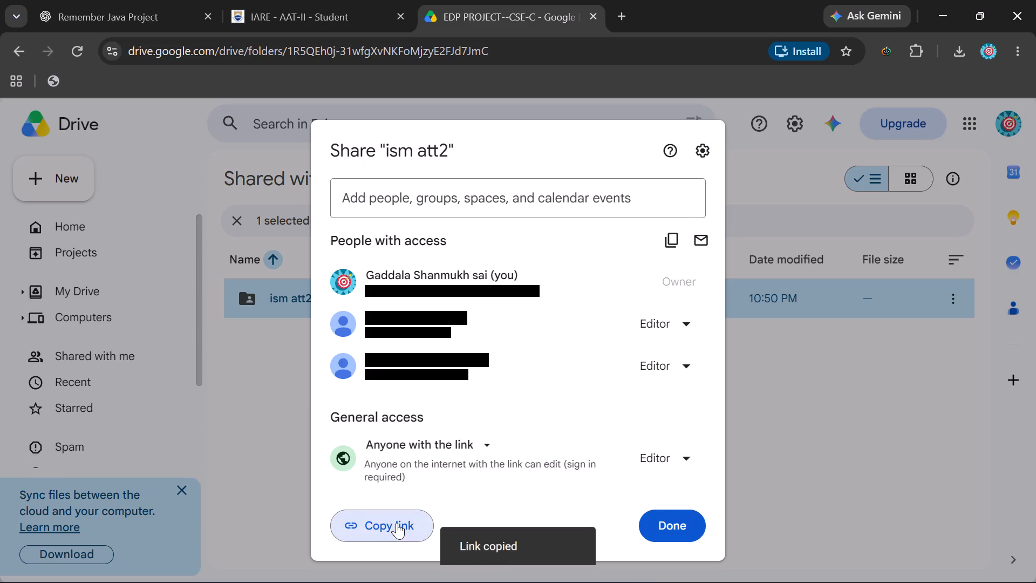
Paste the copied Drive folder link into the Video Link field of the ACSD19 assignment on the IARE AAT-II page.
left_click(287, 0)
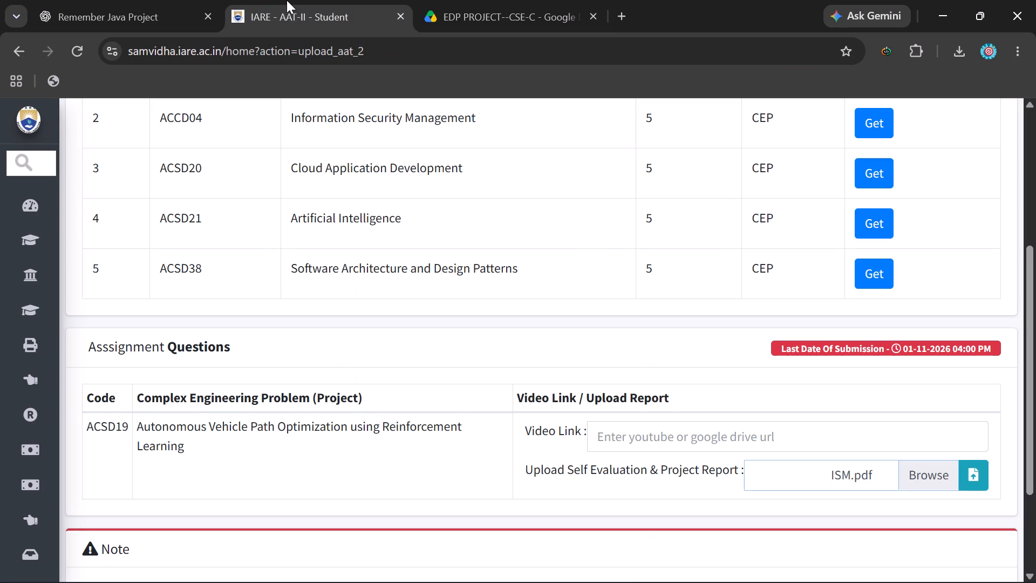
left_click(680, 439)
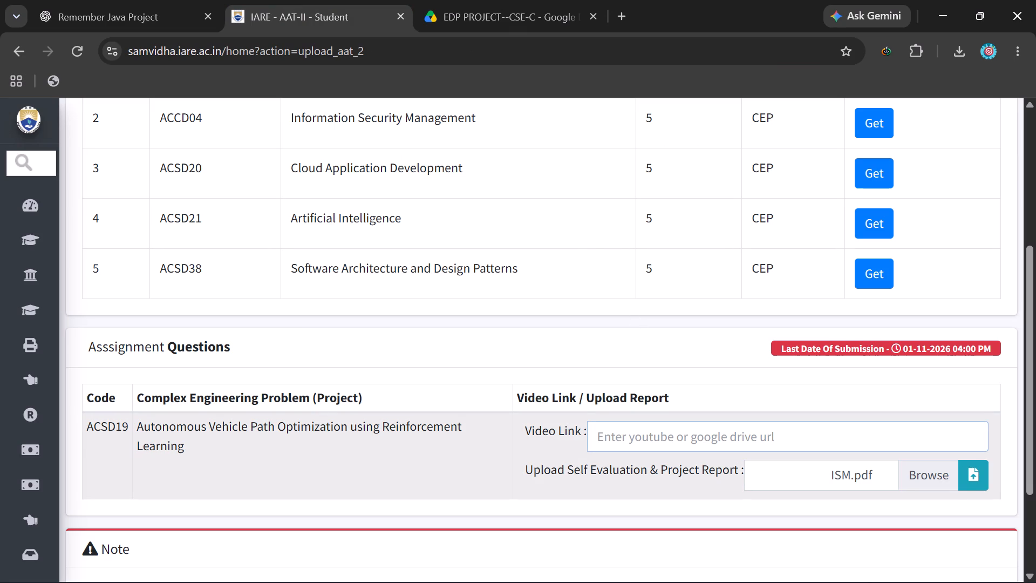
key("ctrl+v")
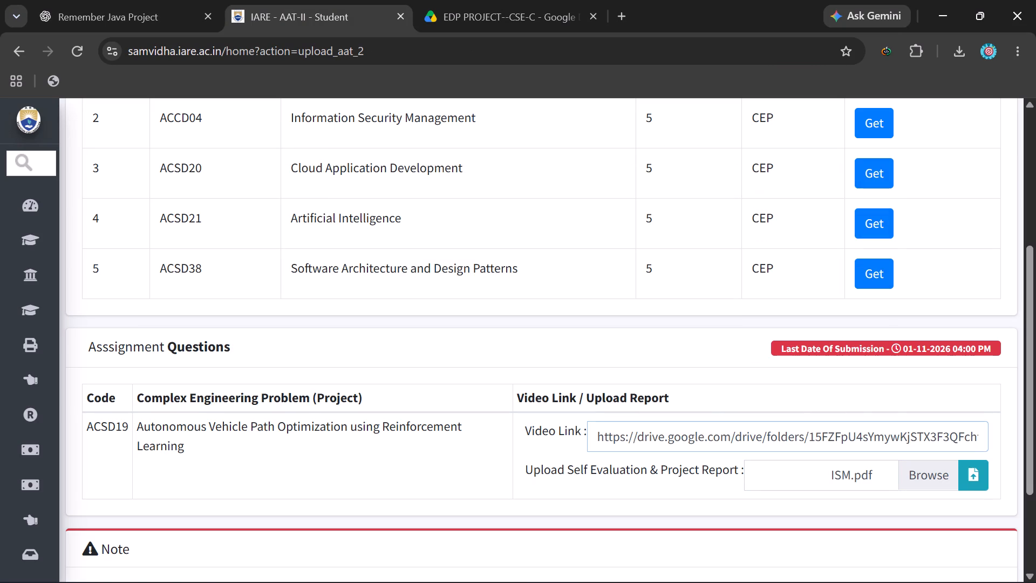
Switch to File Explorer, find the ISM PDF in the Downloads folder and open it for viewing.
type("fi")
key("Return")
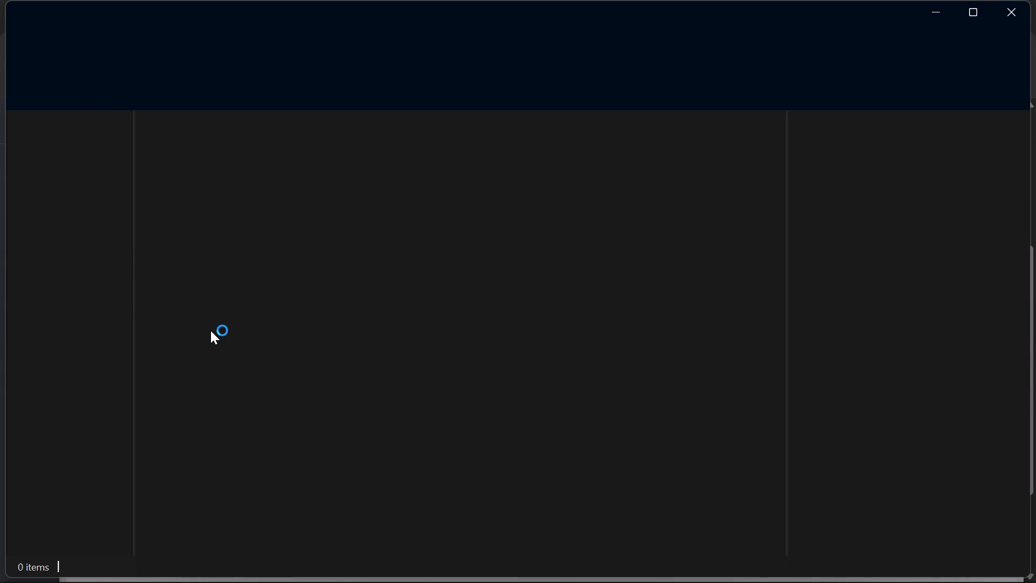
left_click(65, 406)
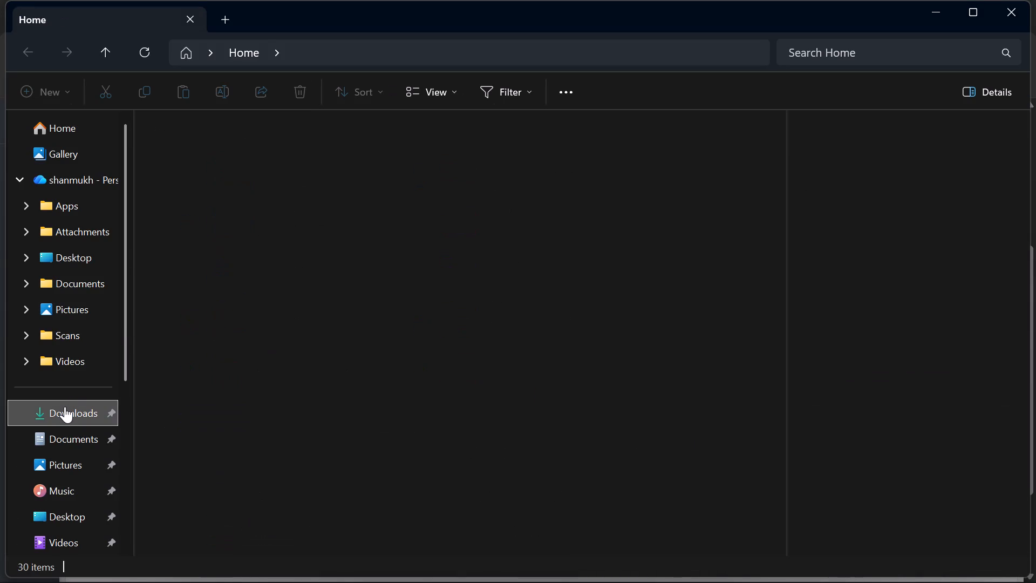
scroll(282, 378, "down", 2)
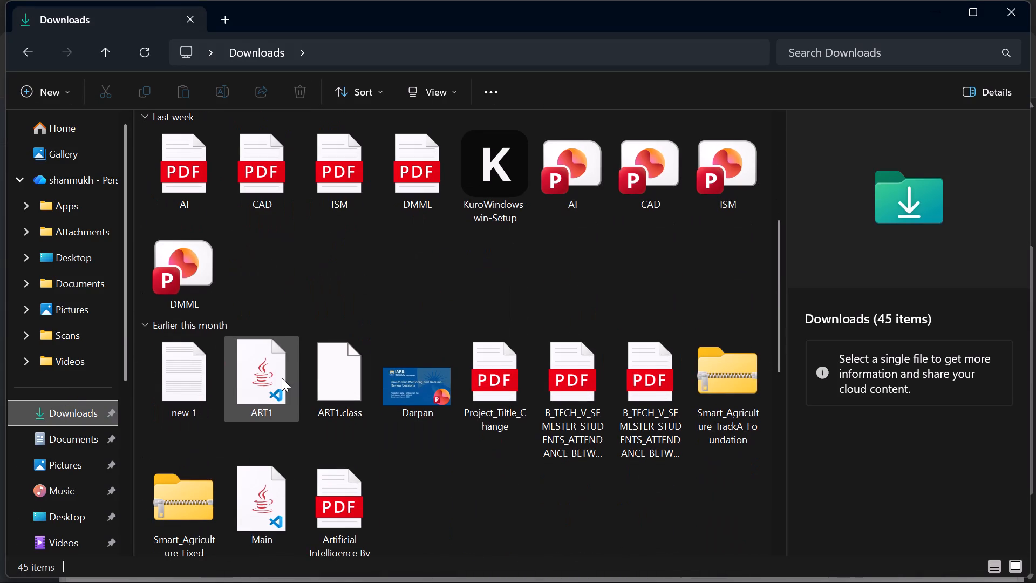
scroll(361, 400, "down", 2)
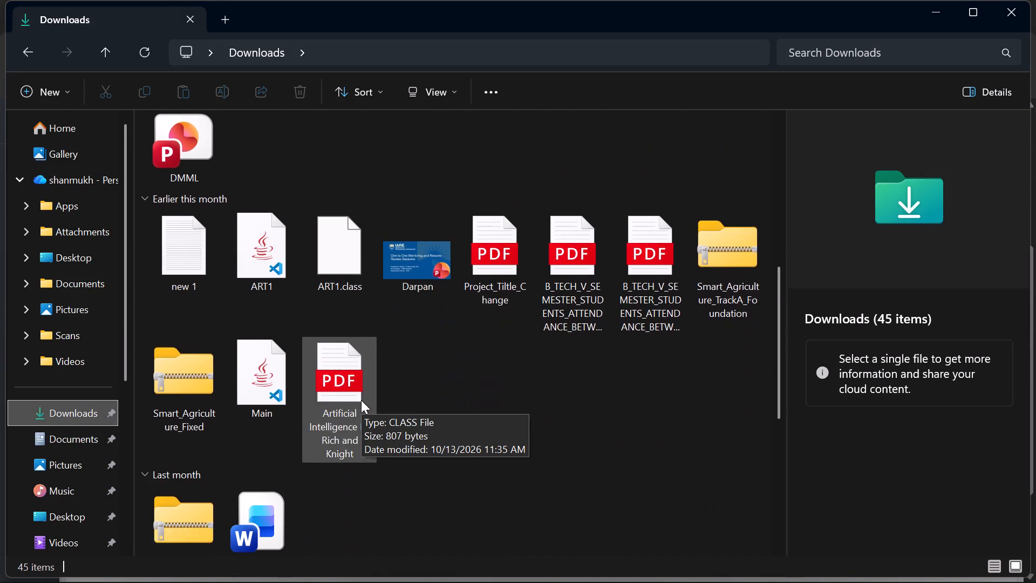
scroll(361, 400, "down", 2)
scroll(361, 400, "up", 1)
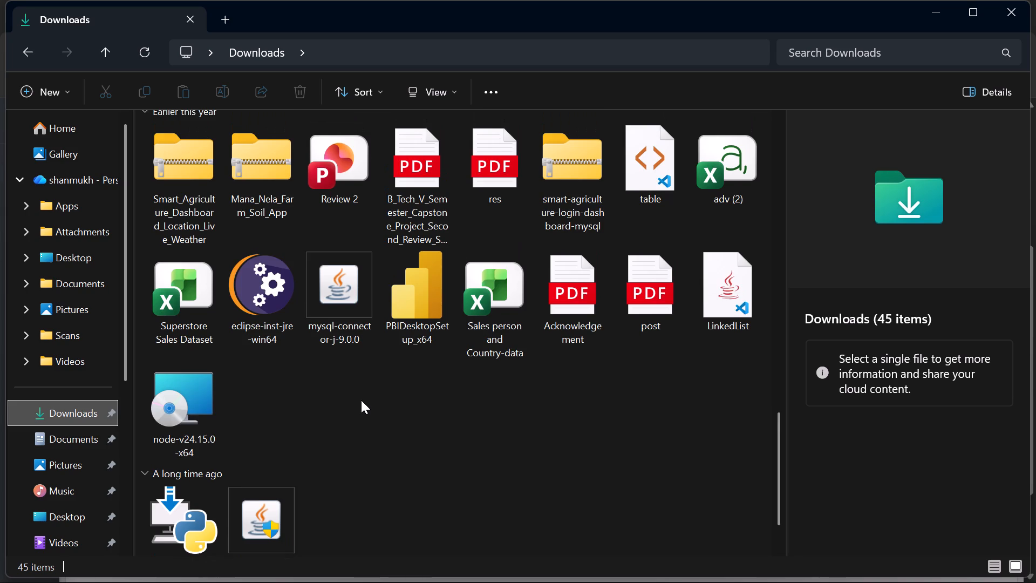
scroll(361, 400, "up", 1)
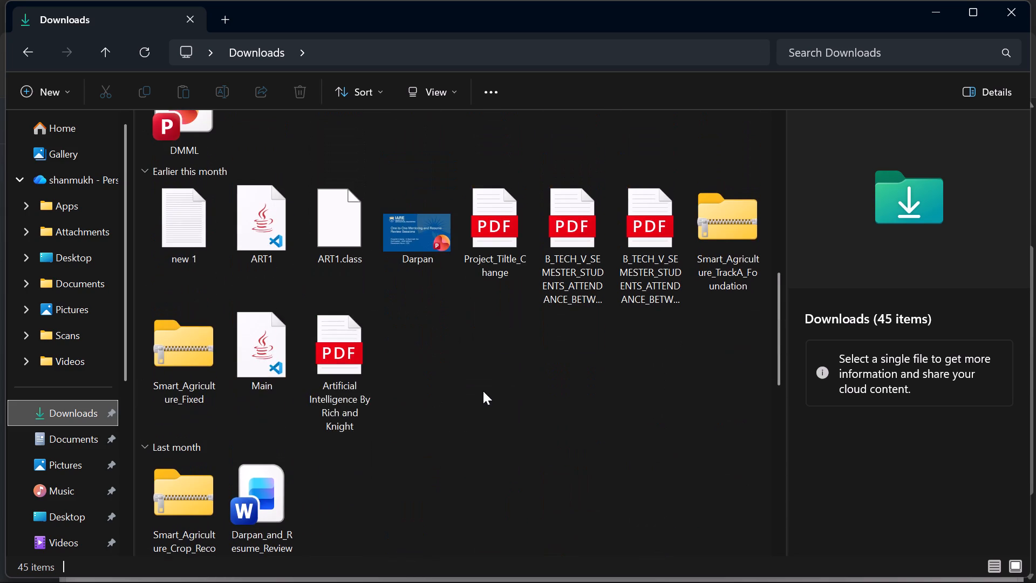
scroll(483, 391, "up", 2)
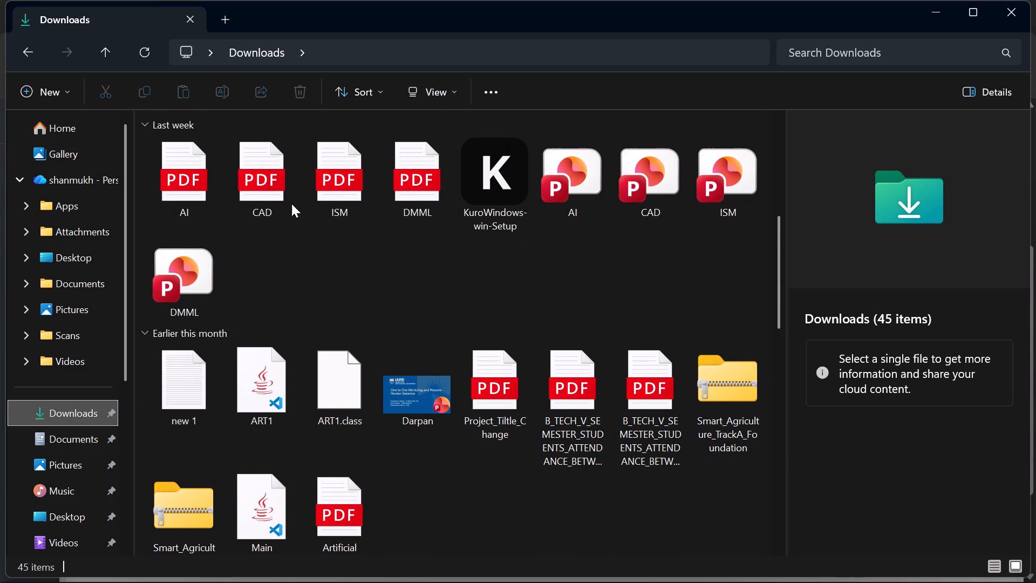
scroll(428, 192, "up", 1)
double_click(337, 246)
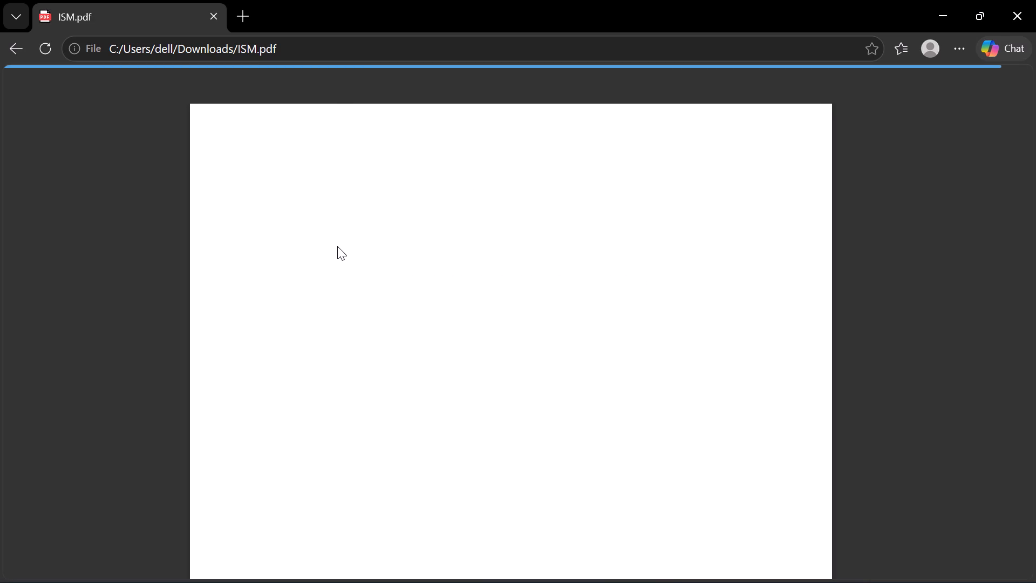
Examine the self-assessment forms in the ISM, DMML, CAD and AI PDFs from Downloads, closing each after viewing.
scroll(337, 246, "down", 2)
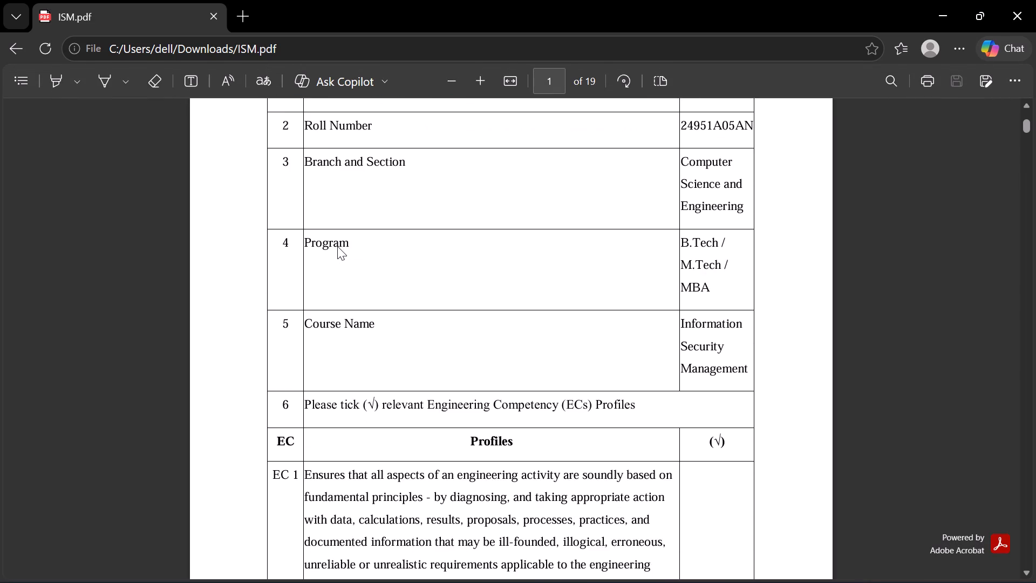
scroll(337, 246, "down", 1)
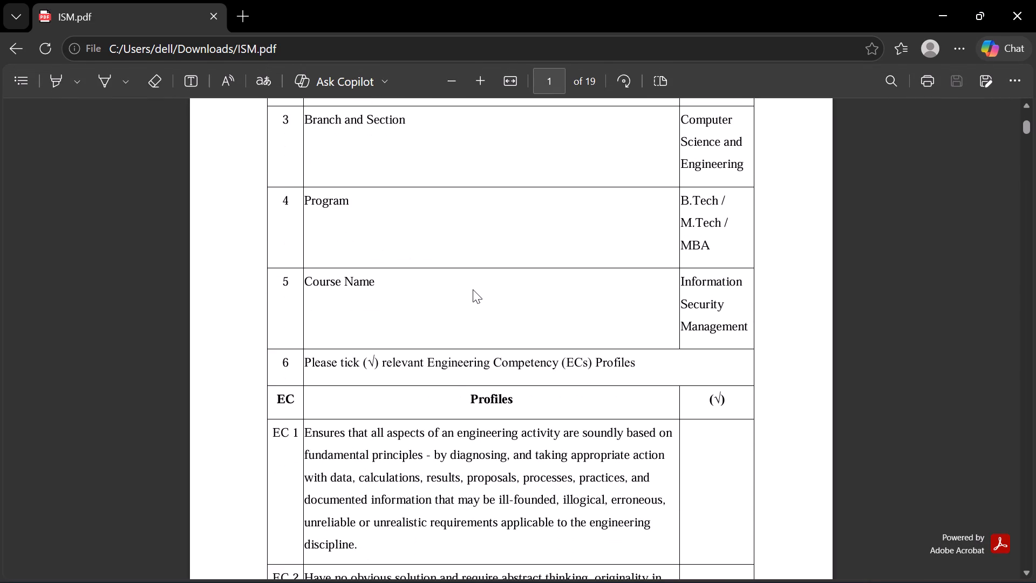
scroll(473, 289, "down", 8)
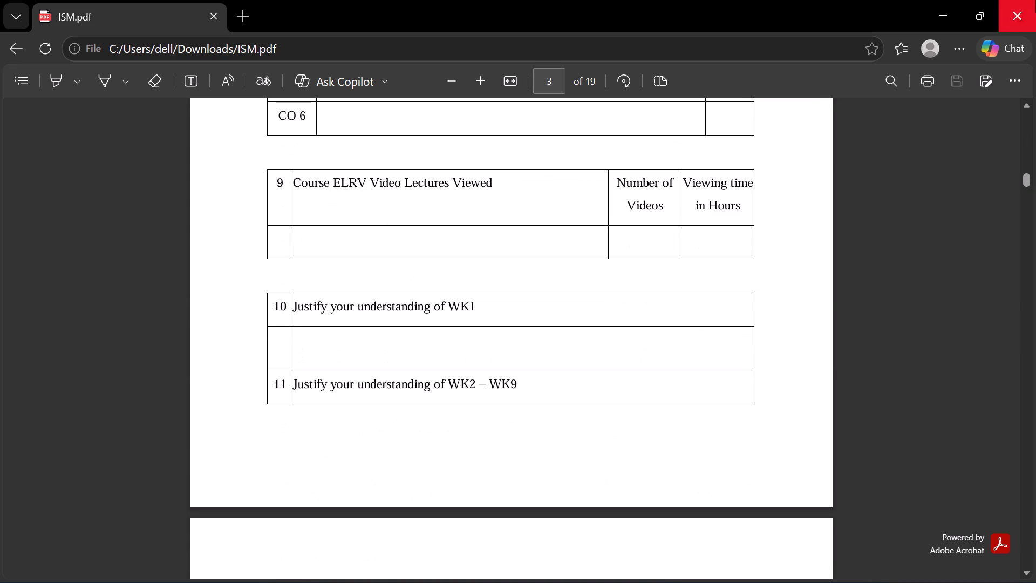
left_click(1035, 0)
double_click(431, 236)
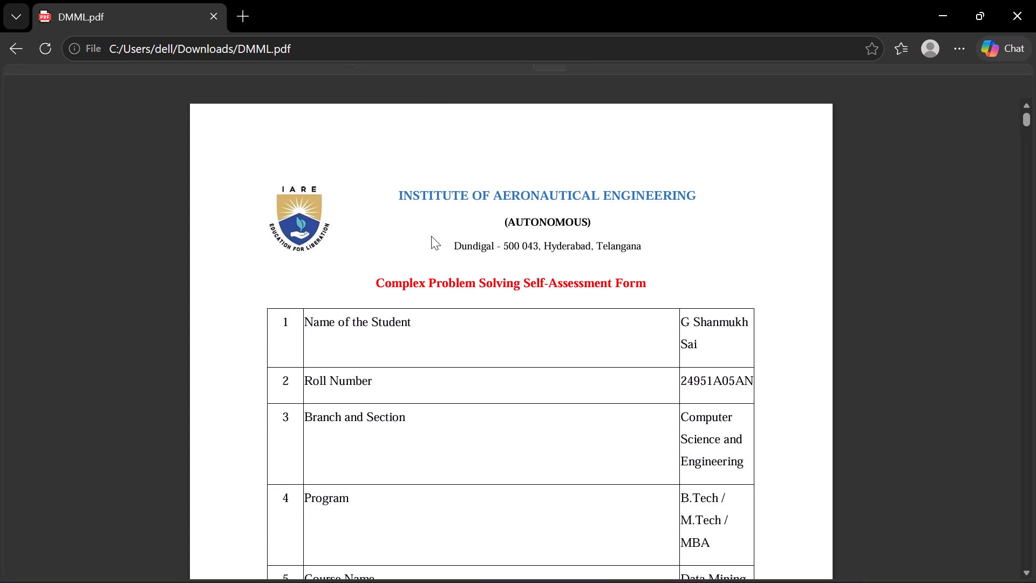
left_click(1035, 0)
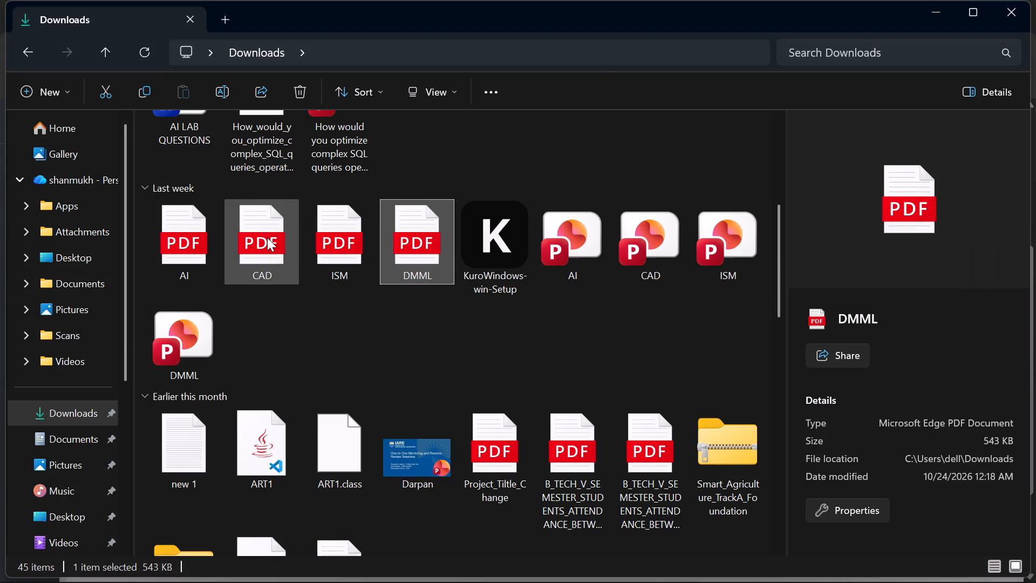
double_click(267, 238)
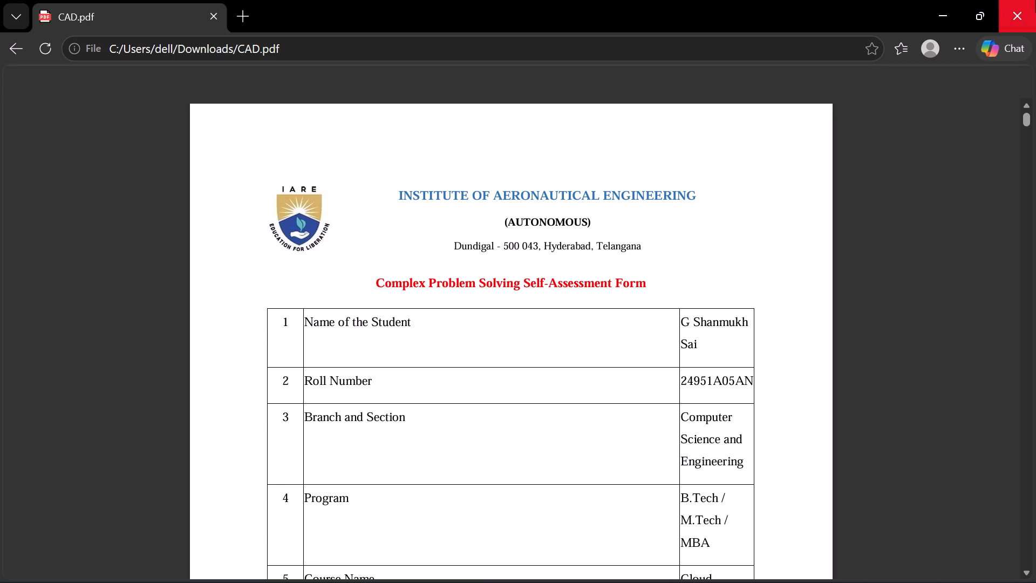
left_click(1035, 0)
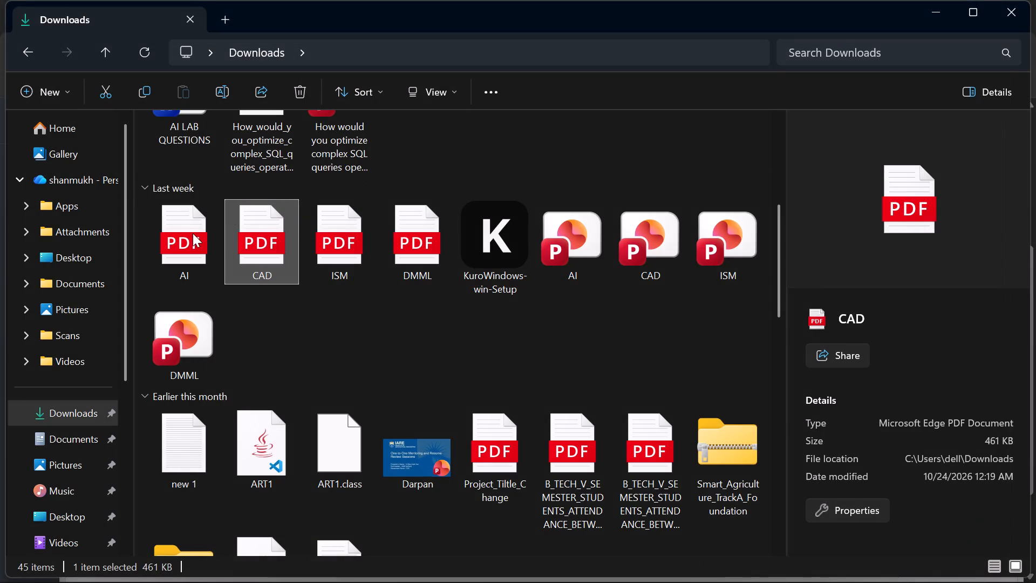
double_click(193, 233)
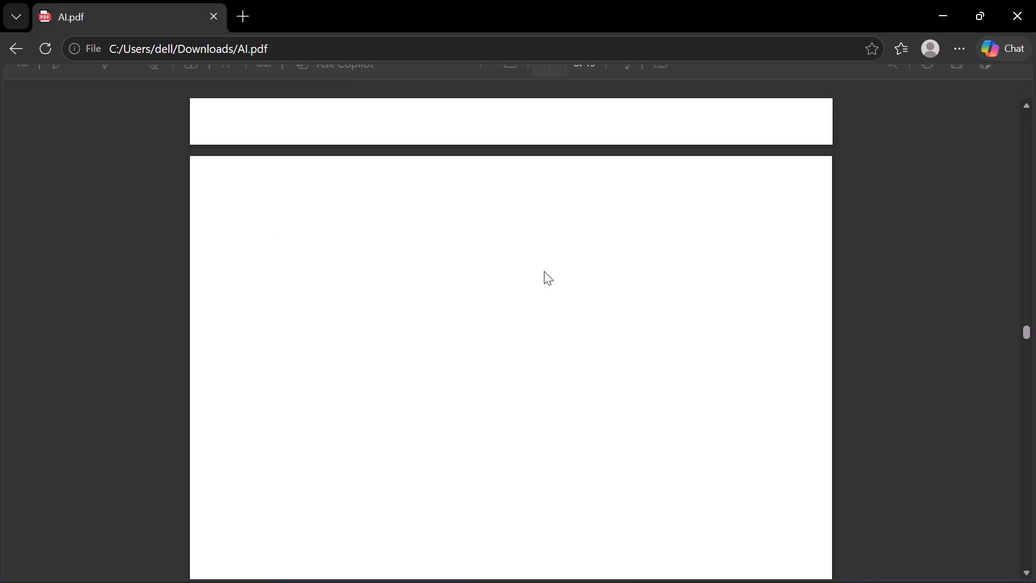
scroll(758, 277, "up", 19)
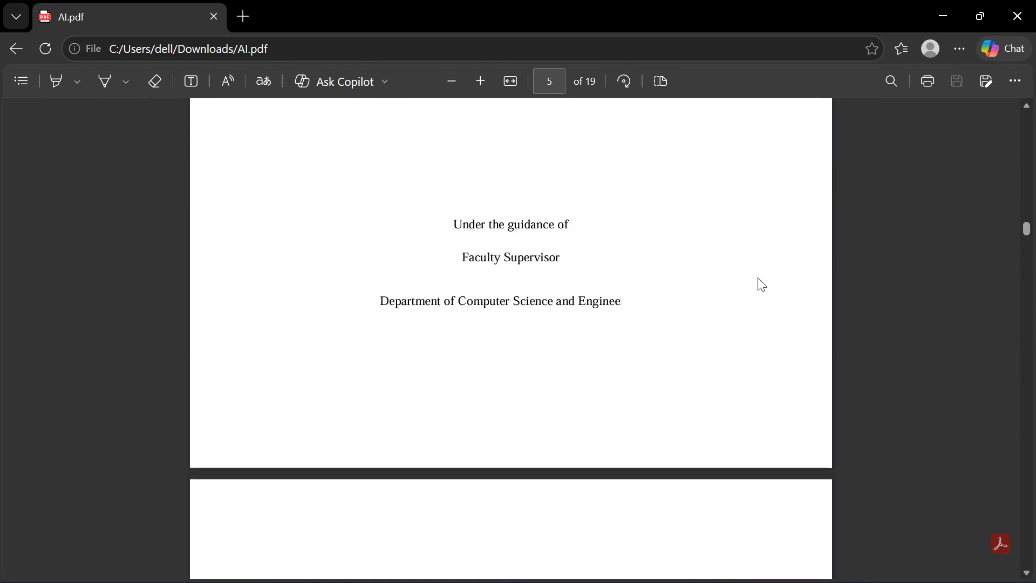
scroll(758, 277, "up", 11)
left_click(1035, 0)
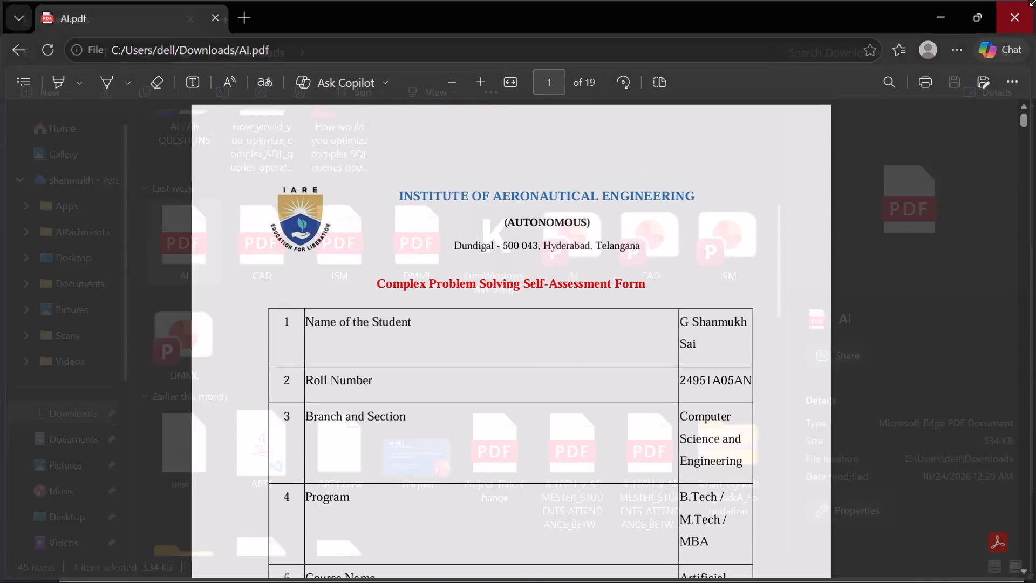
Open the report PDF on optimizing complex SQL queries from Downloads and examine its self-assessment form.
scroll(577, 219, "up", 1)
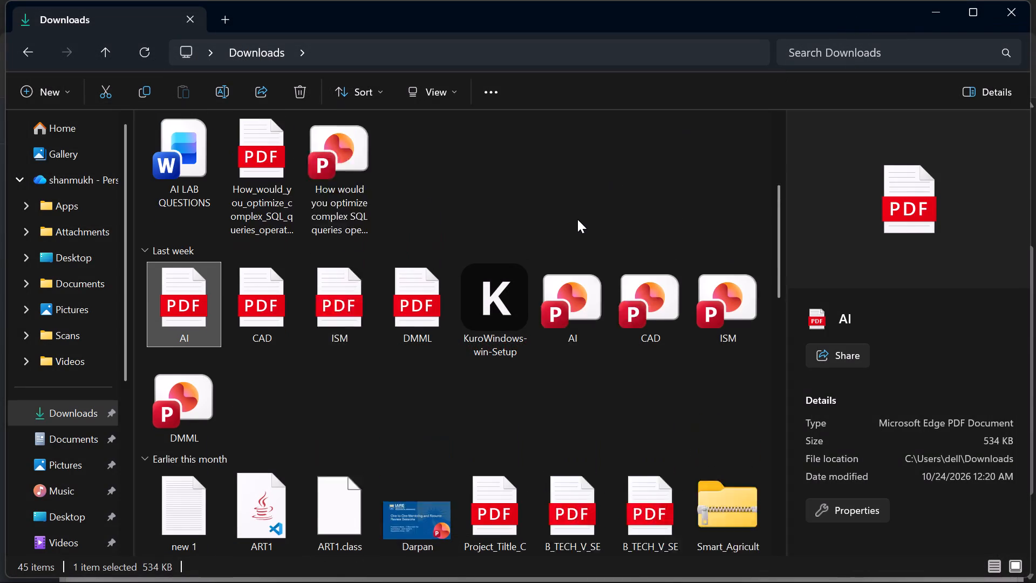
scroll(577, 219, "up", 1)
scroll(355, 289, "up", 3)
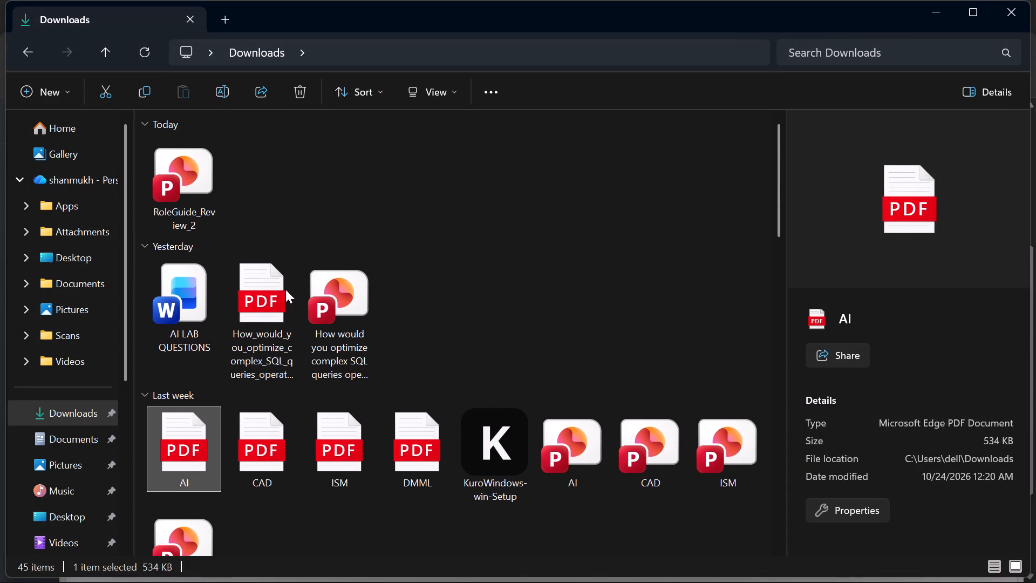
double_click(278, 289)
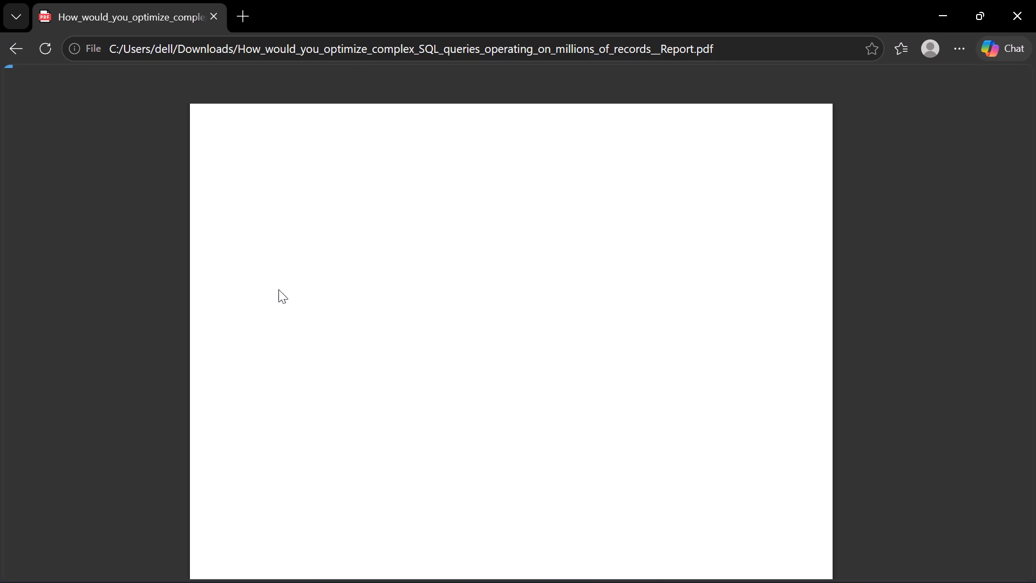
scroll(577, 277, "up", 17)
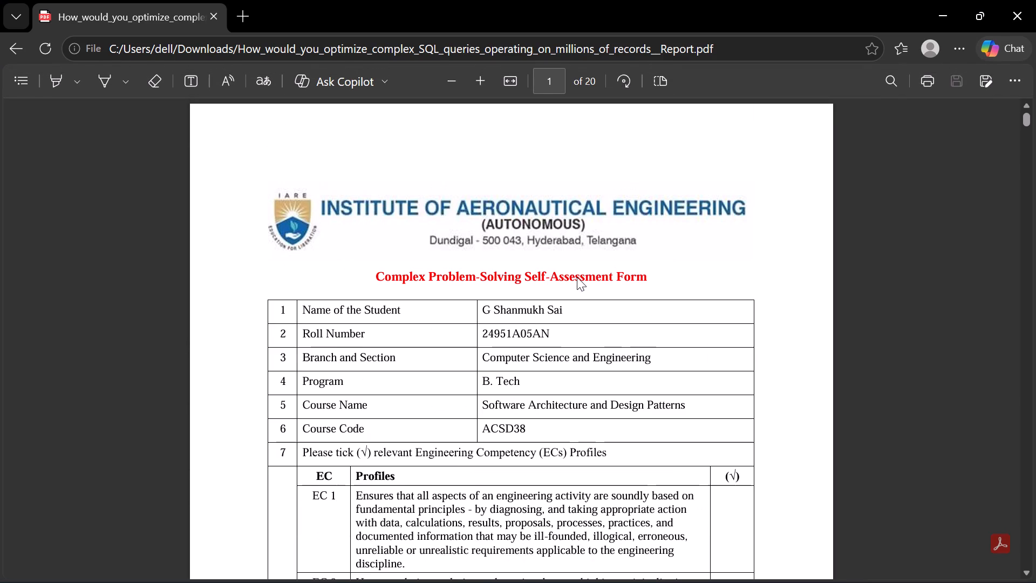
Examine the remaining pages of the SQL query optimization report, then close the PDF and the Downloads window.
scroll(577, 277, "up", 9)
scroll(577, 277, "down", 2)
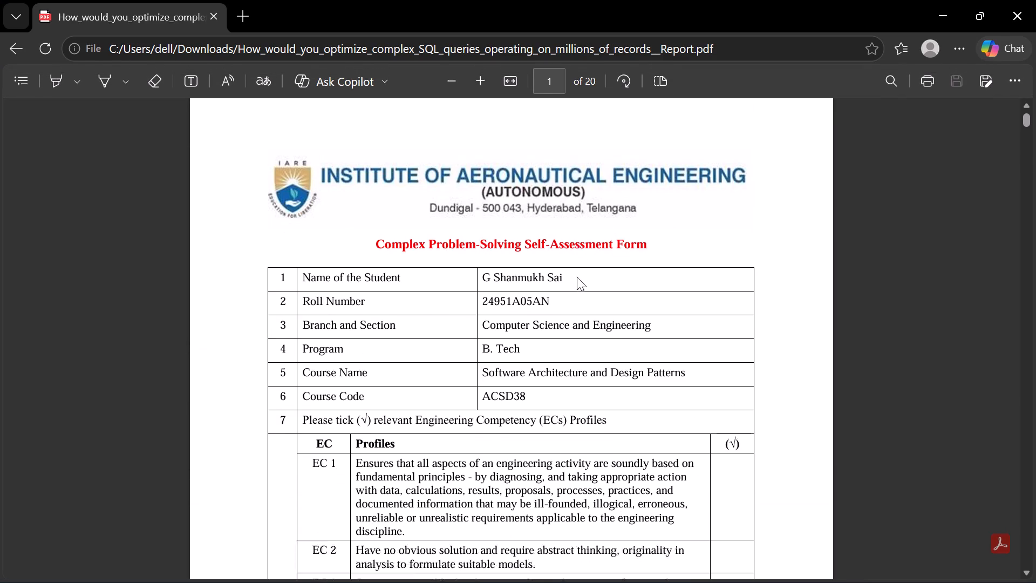
scroll(577, 277, "down", 9)
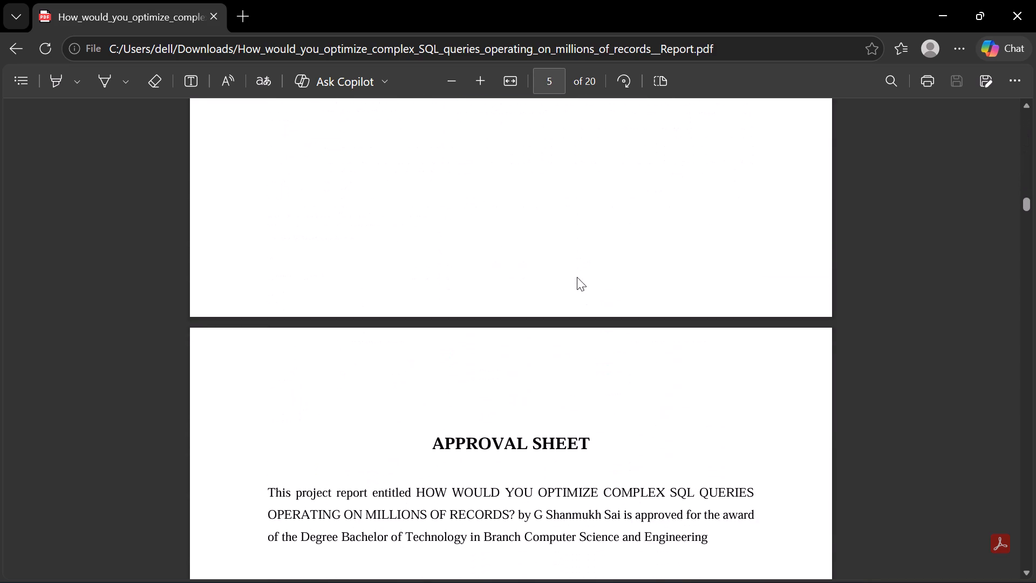
scroll(577, 277, "down", 16)
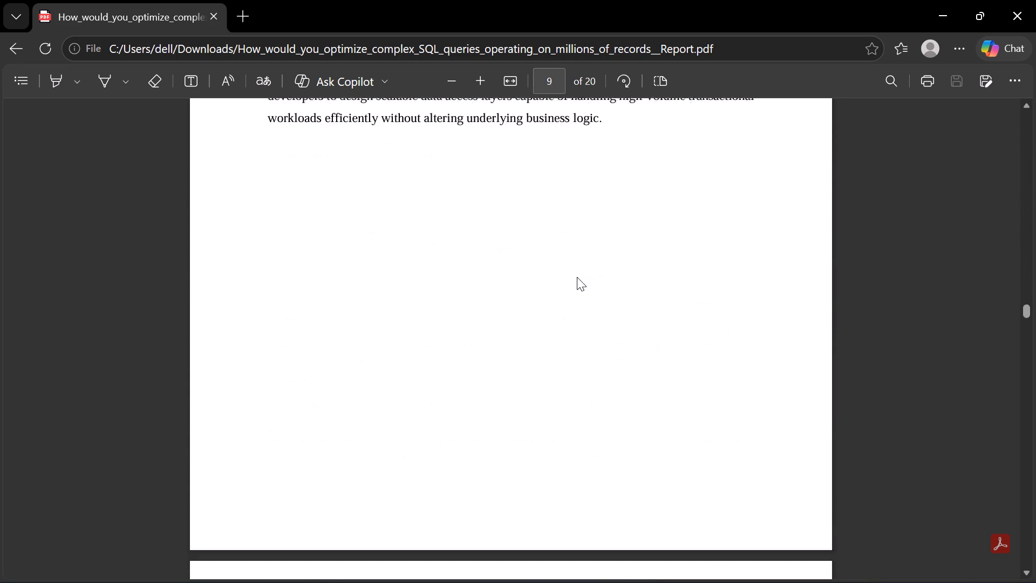
scroll(577, 277, "down", 3)
left_click(1035, 0)
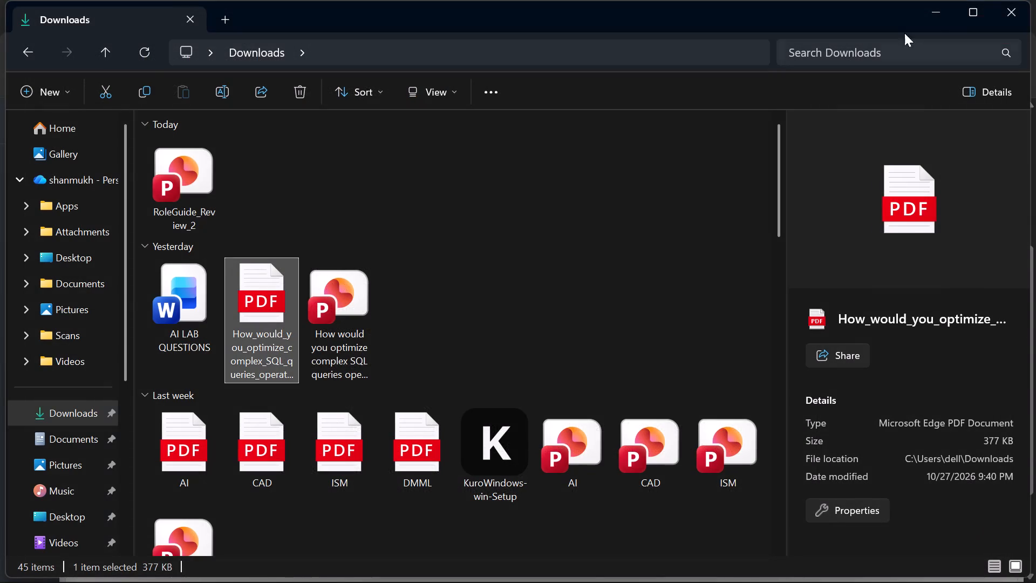
left_click(1003, 7)
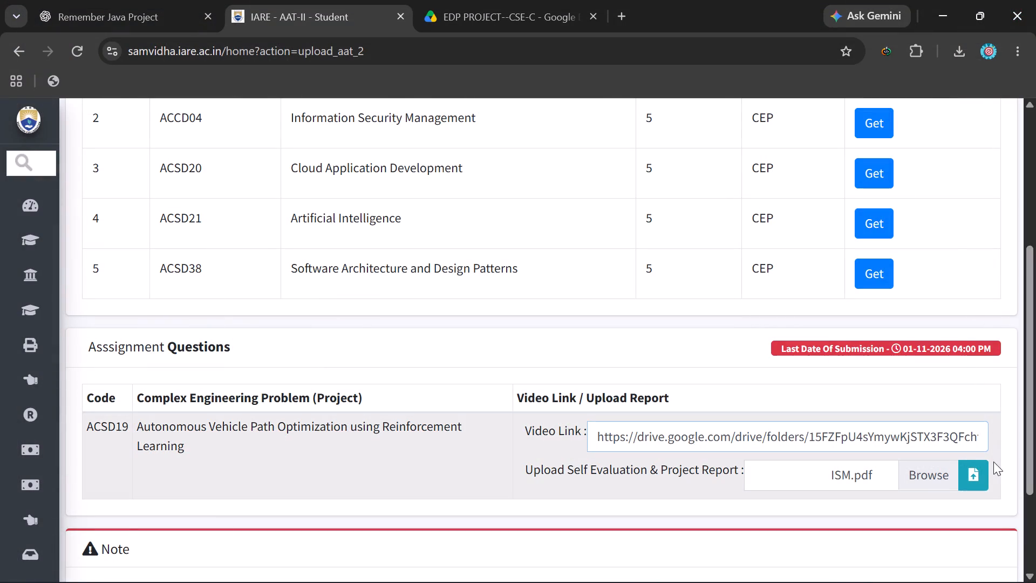
Try to upload the ACSD19 assignment submission with the Drive folder video link and ISM.pdf as the project report.
left_click(972, 470)
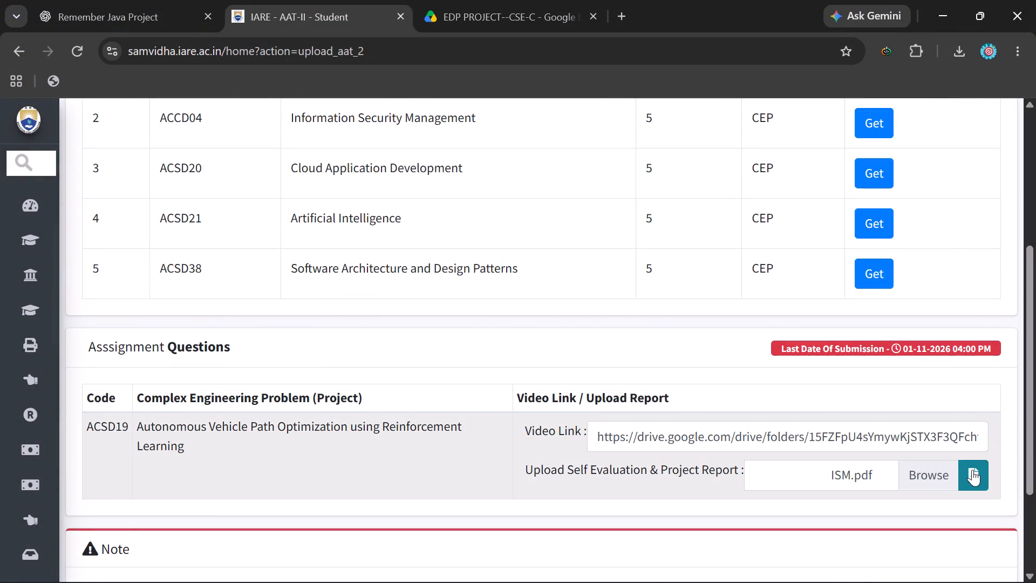
double_click(972, 470)
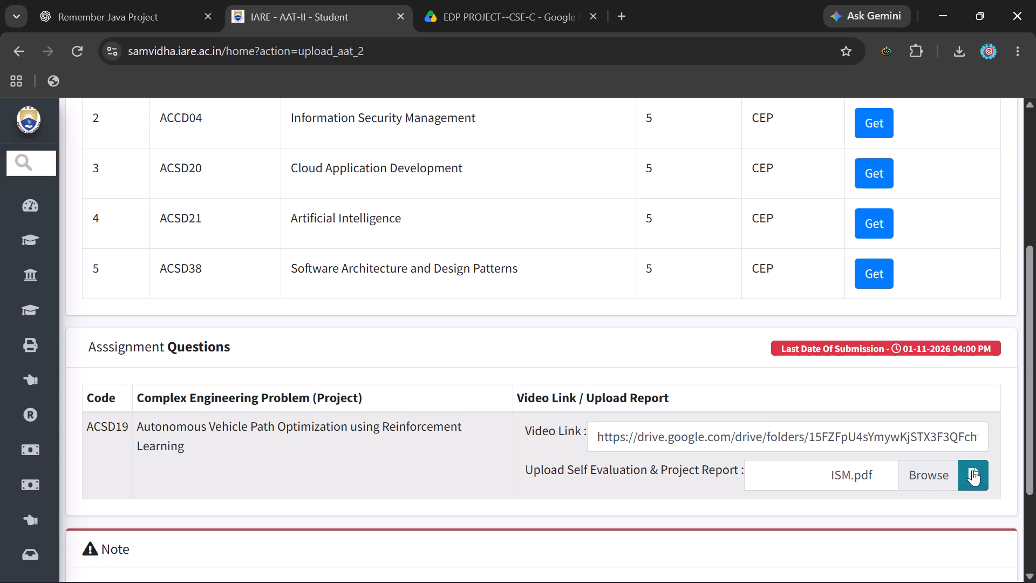
left_click(975, 471)
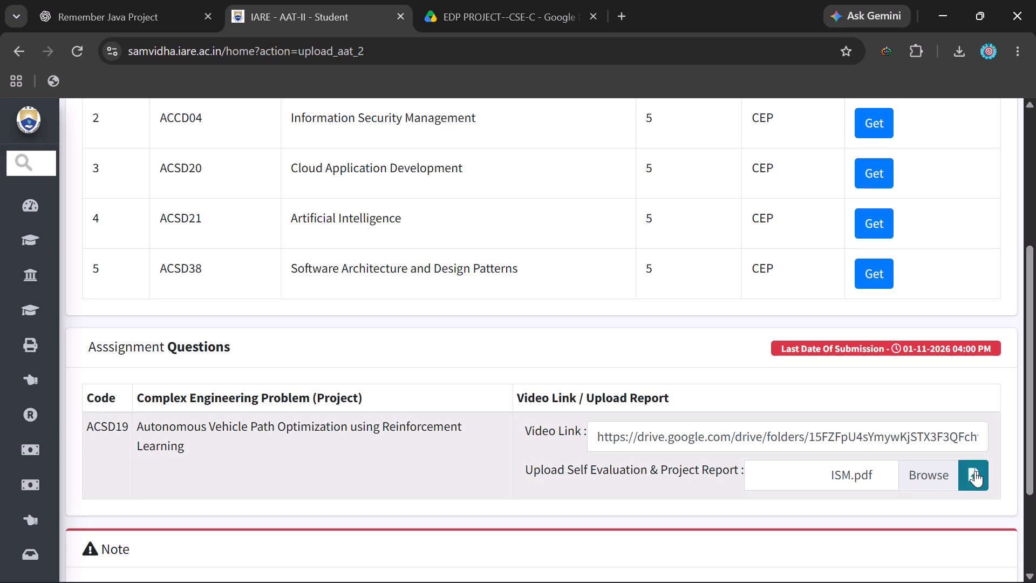
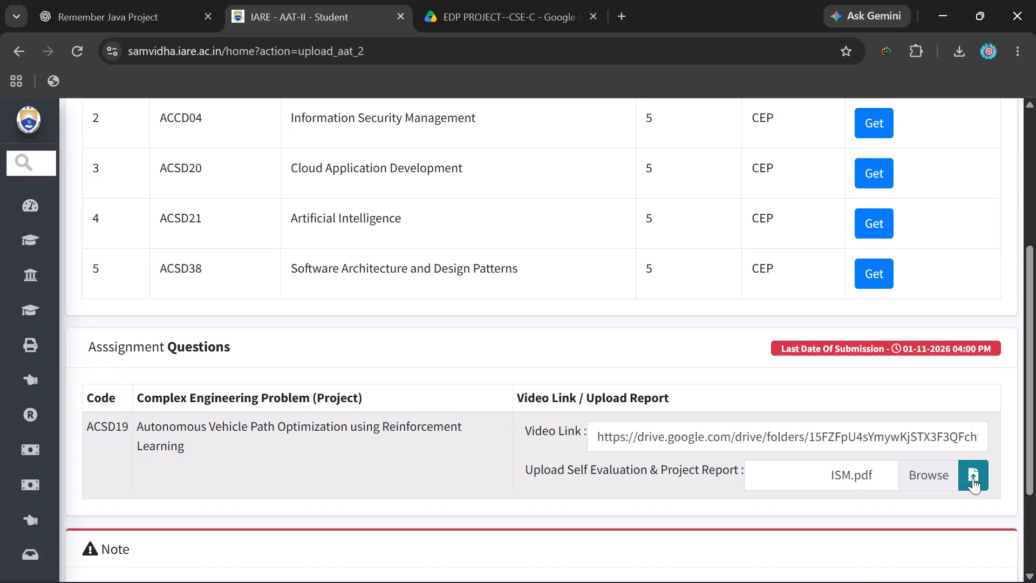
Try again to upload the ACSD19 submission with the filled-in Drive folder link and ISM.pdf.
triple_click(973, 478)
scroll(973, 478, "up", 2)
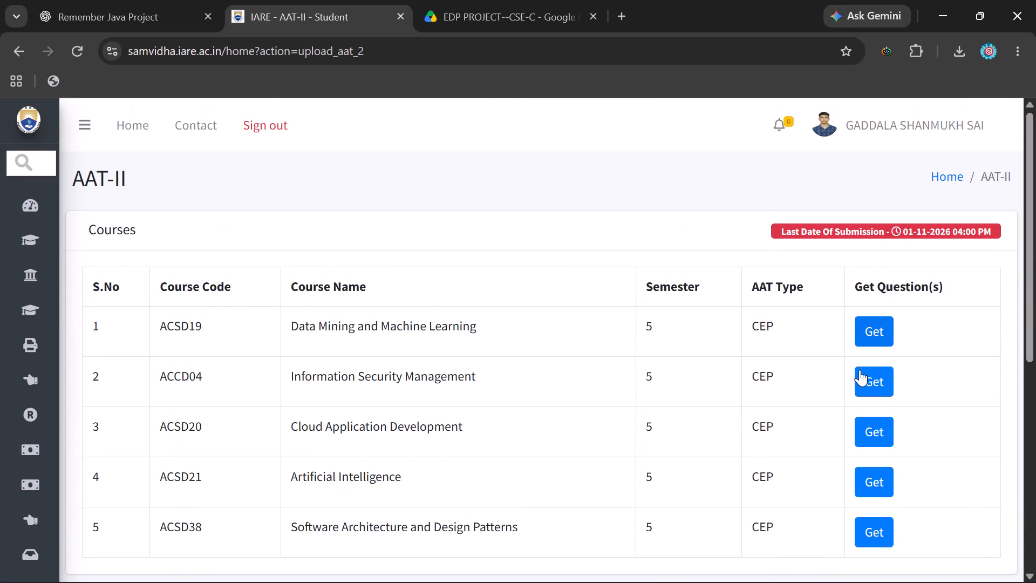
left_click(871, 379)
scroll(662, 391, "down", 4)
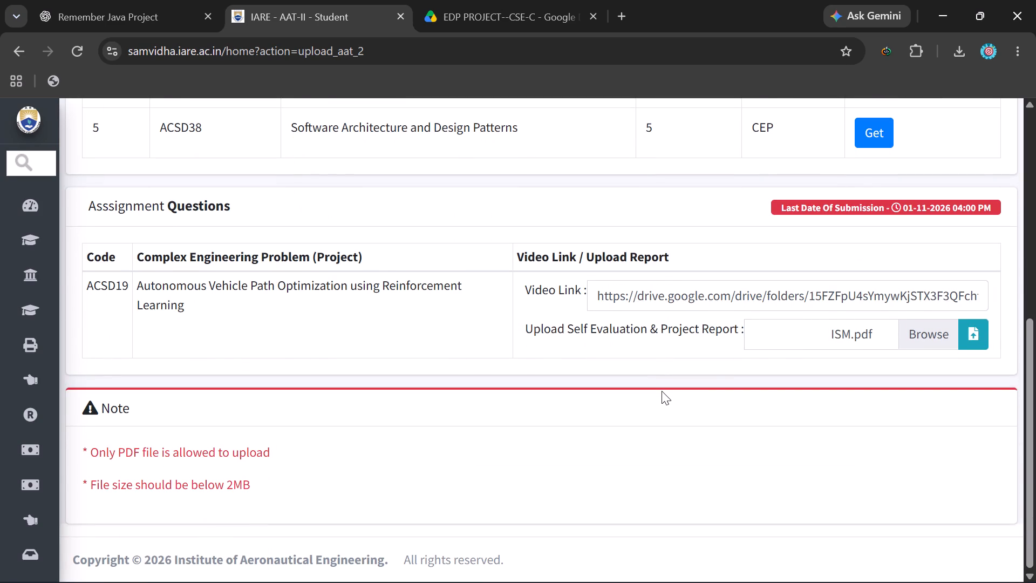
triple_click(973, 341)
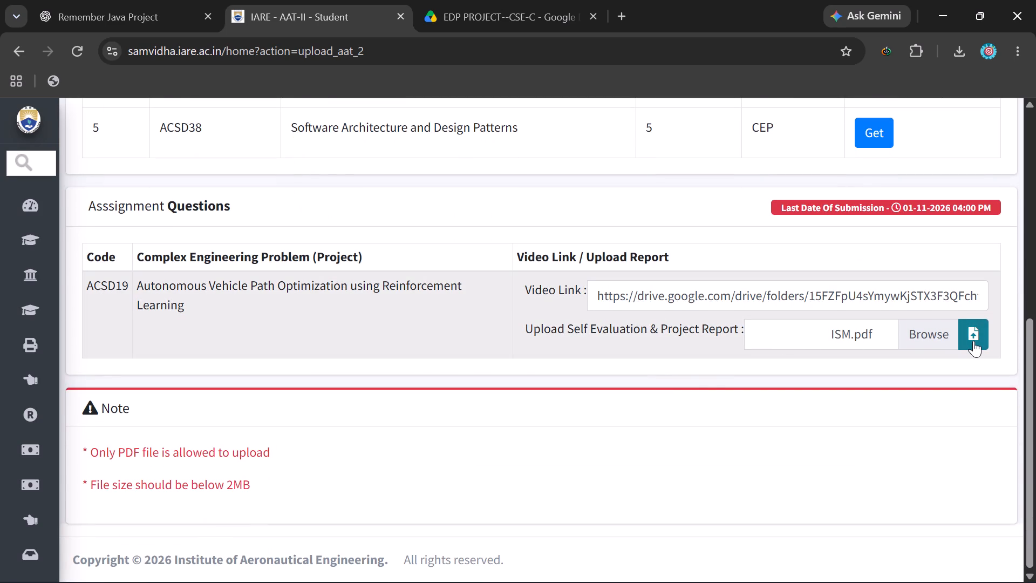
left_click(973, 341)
Reload the AAT-II page and get the assignment question for ACSD19 Data Mining and Machine Learning.
left_click(71, 57)
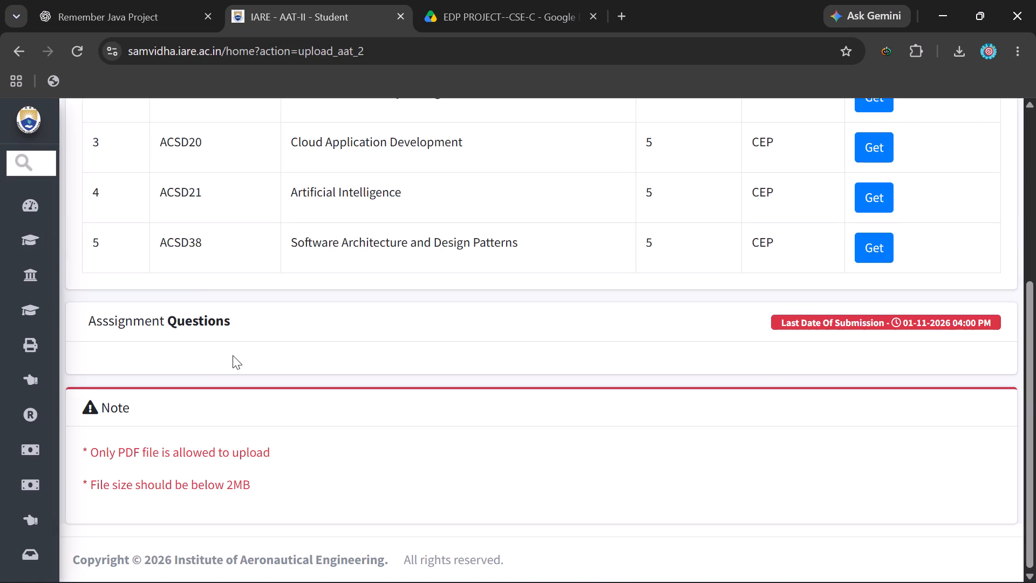
scroll(379, 378, "up", 2)
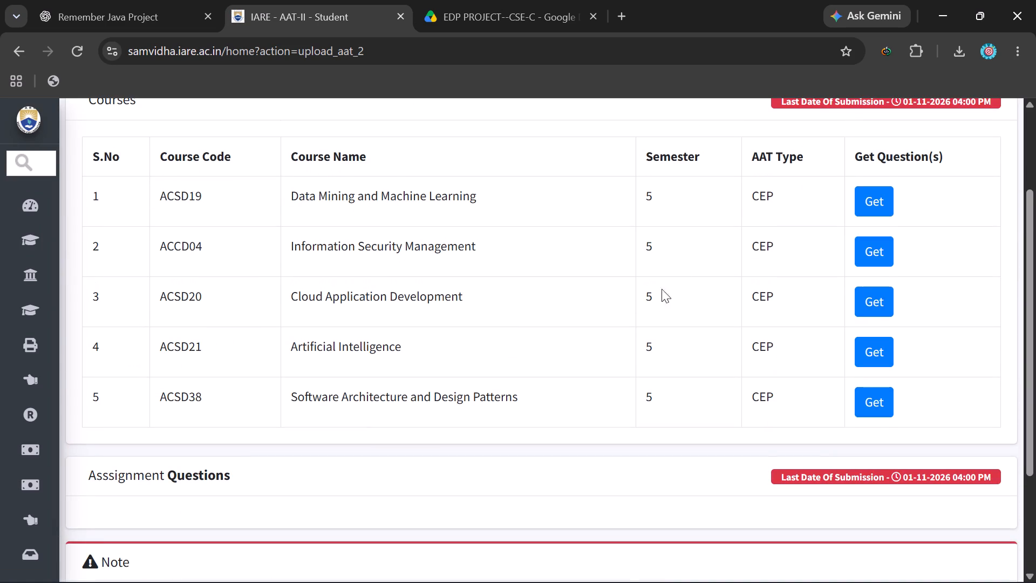
left_click(871, 203)
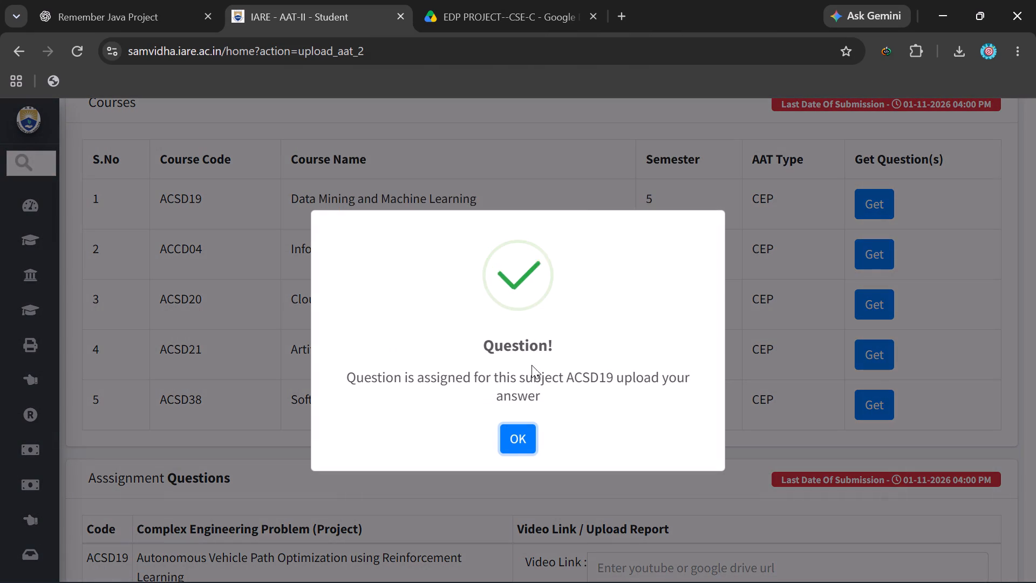
left_click(517, 421)
left_click(521, 437)
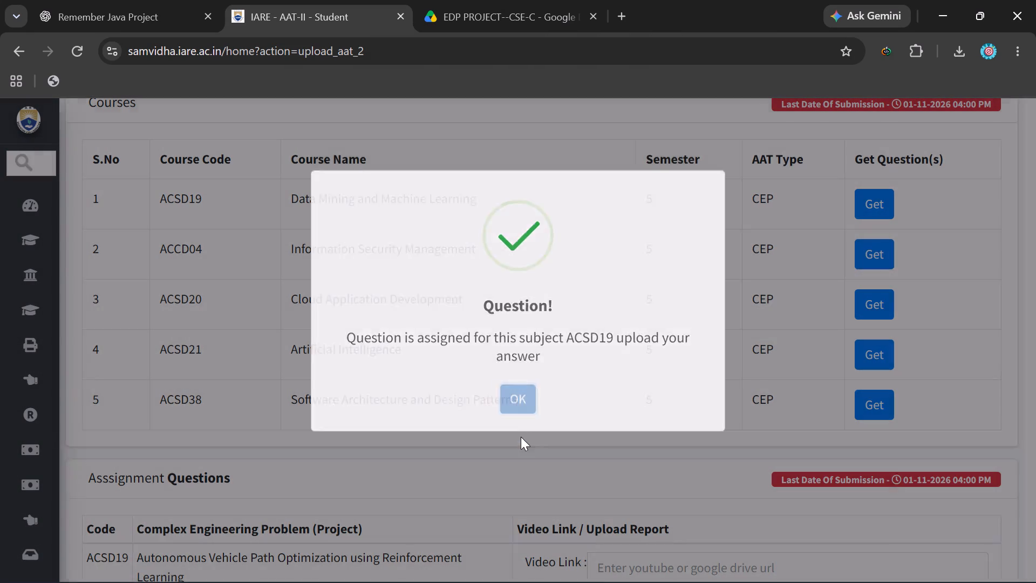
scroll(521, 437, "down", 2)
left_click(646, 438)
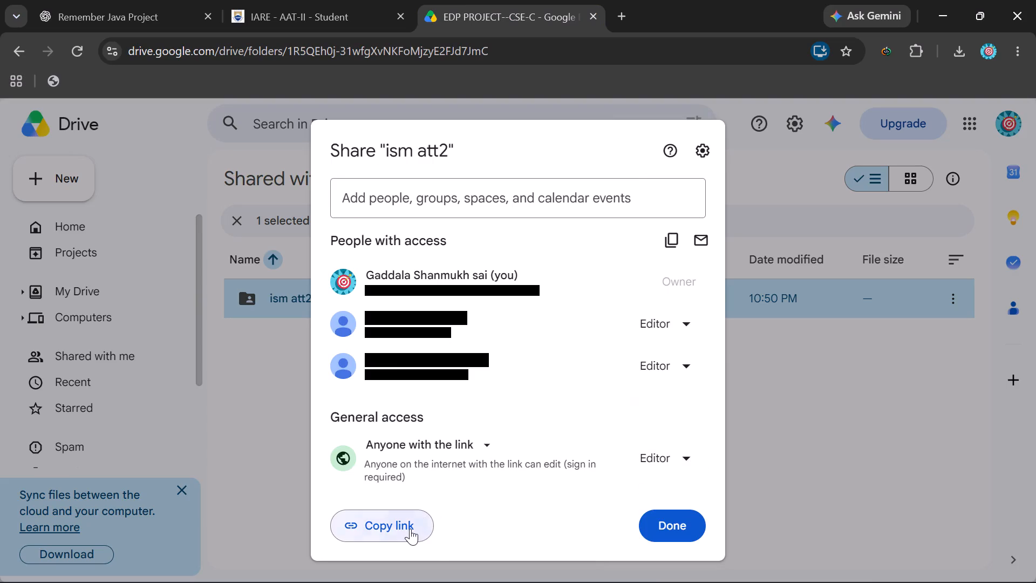
left_click(654, 524)
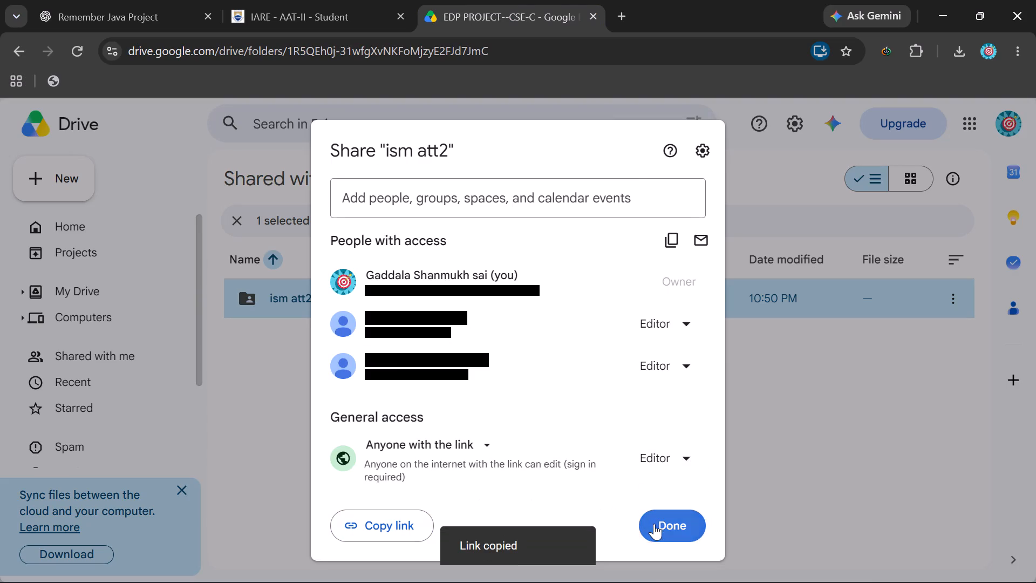
left_click(301, 12)
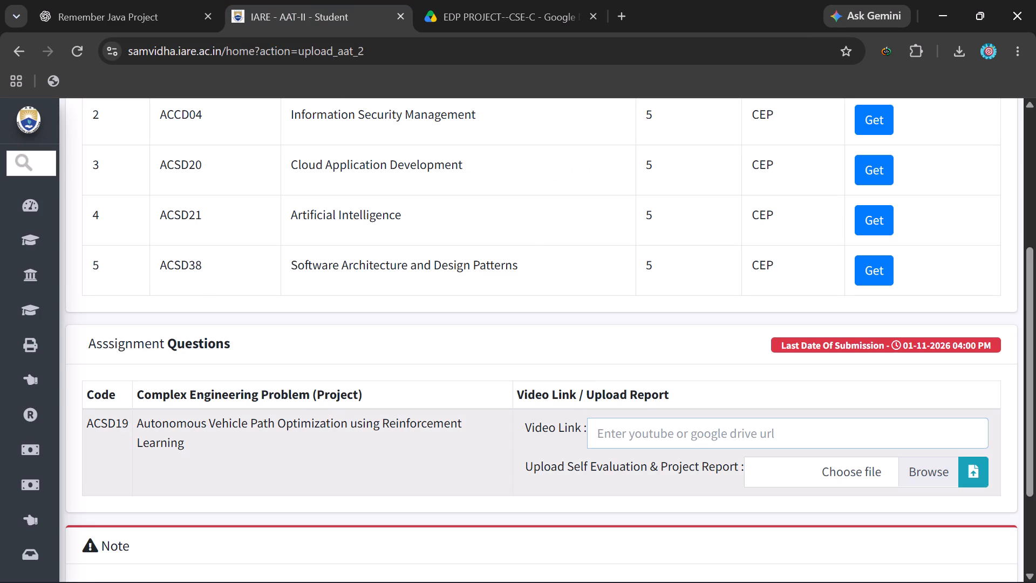
left_click(748, 435)
key("ctrl+v")
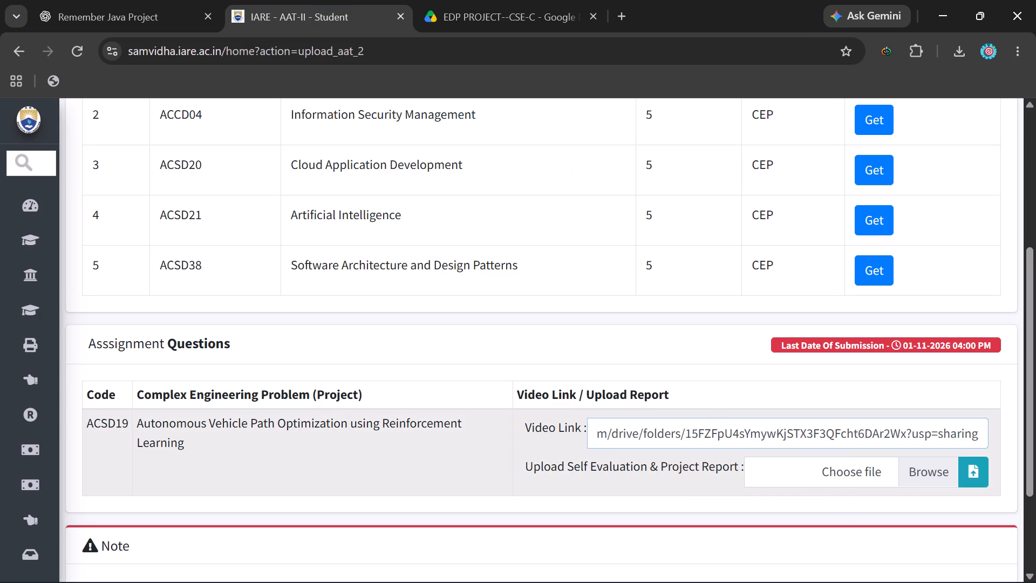
Attach ISM.pdf from Downloads as the ACSD19 self evaluation and project report.
left_click(867, 476)
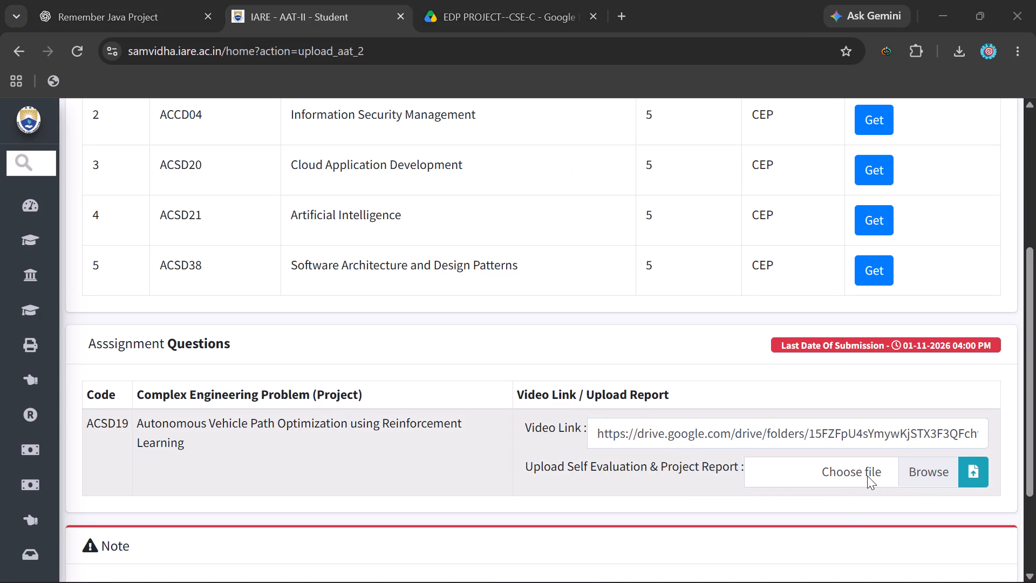
scroll(293, 228, "down", 1)
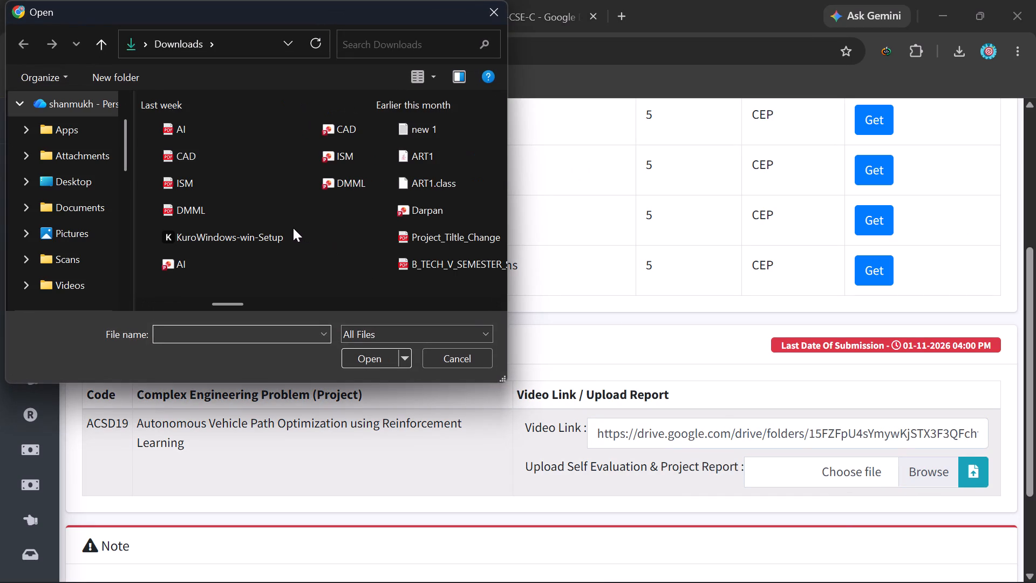
left_click(206, 194)
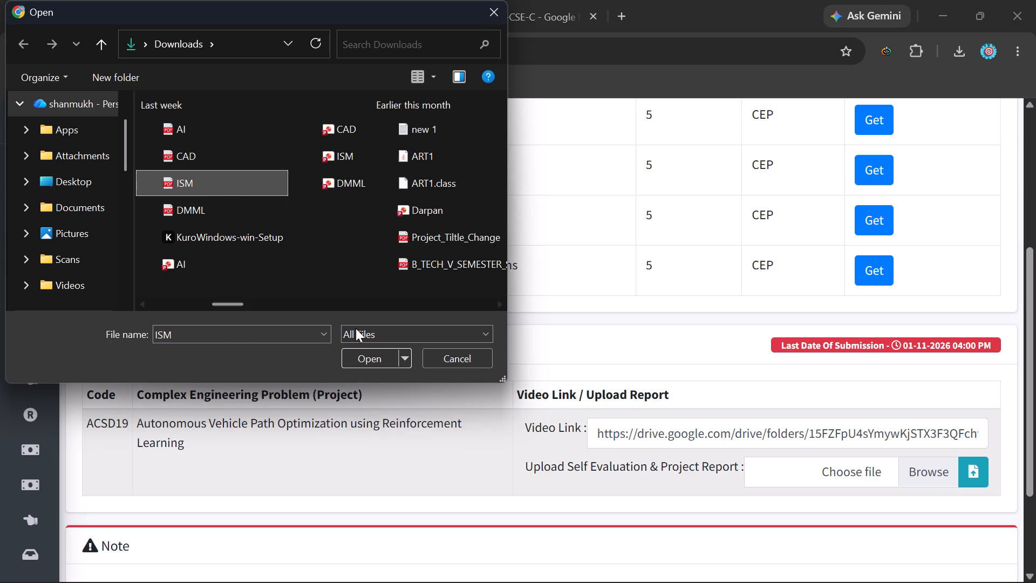
left_click(370, 354)
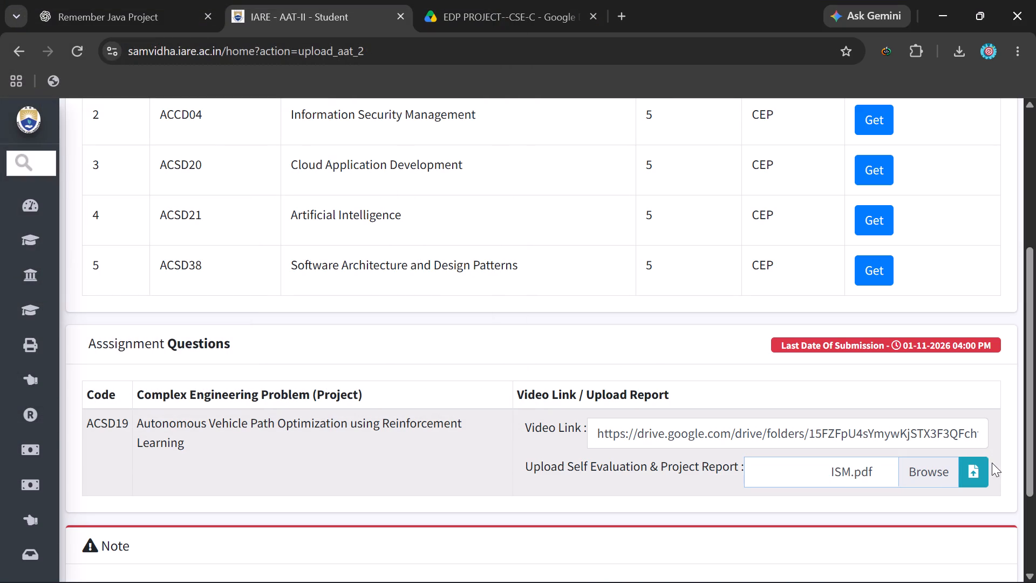
Upload the ACSD19 submission with the entered video link and attached report.
left_click(972, 474)
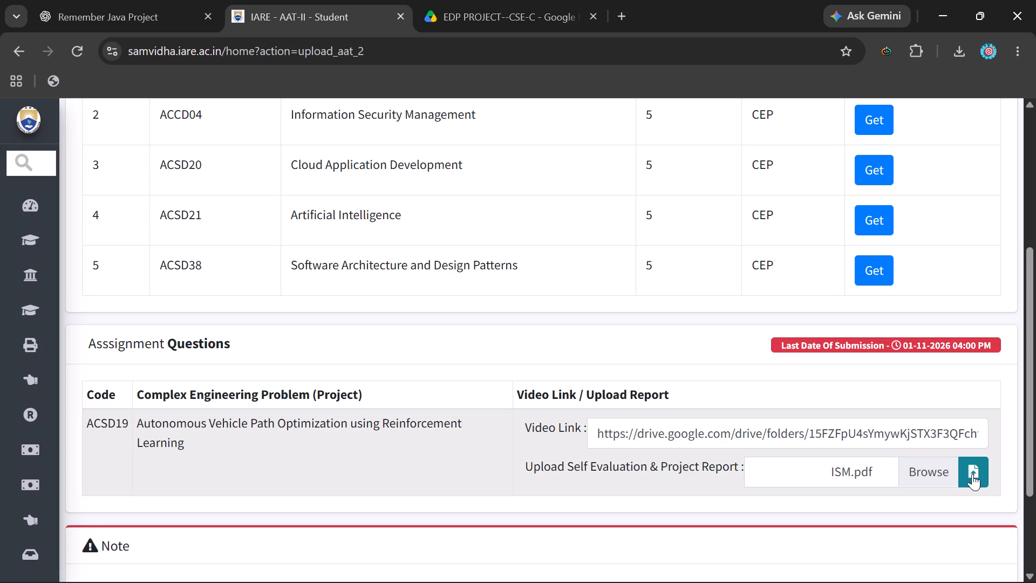
triple_click(972, 474)
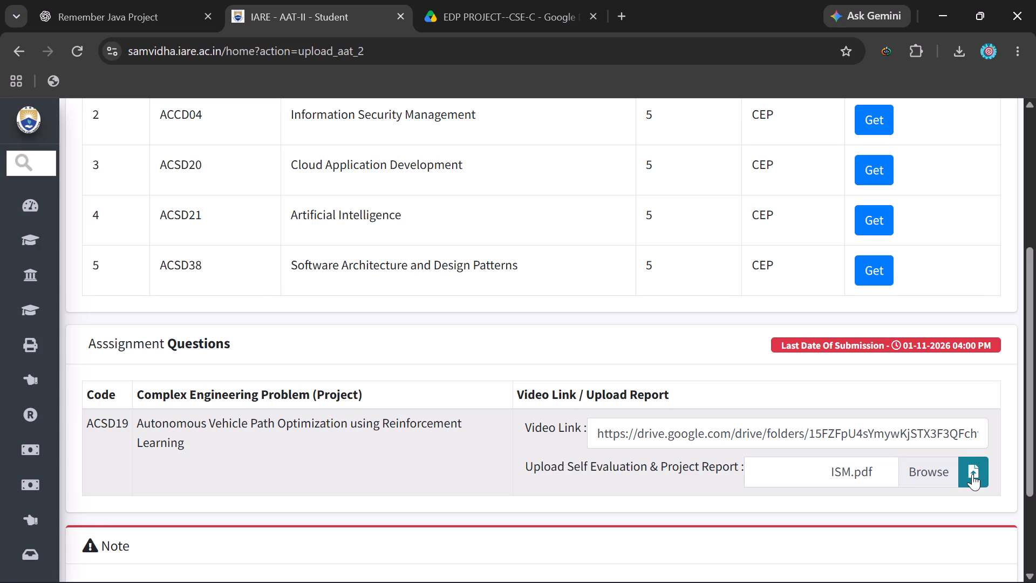
triple_click(972, 474)
scroll(972, 474, "down", 1)
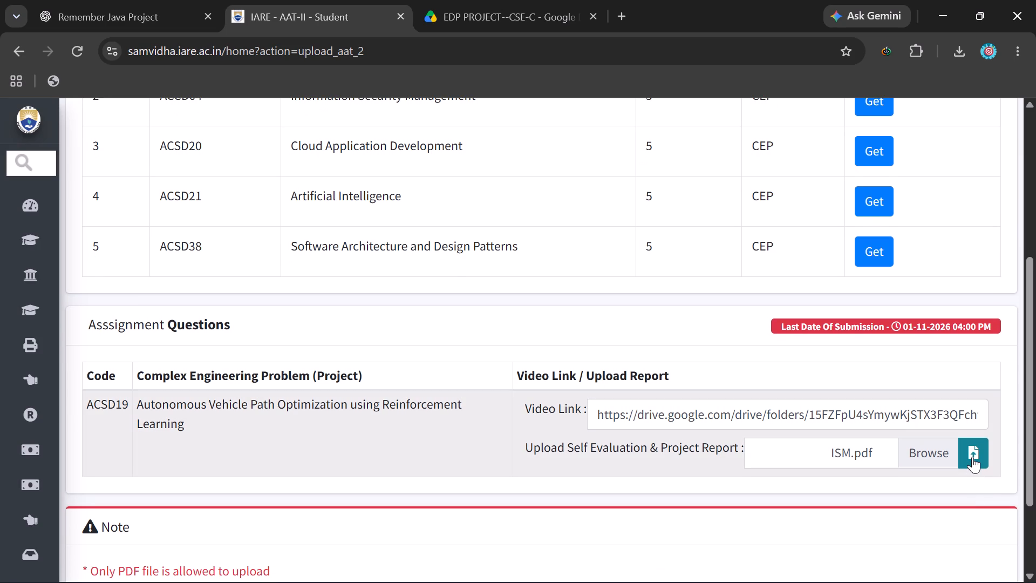
triple_click(972, 457)
scroll(999, 462, "down", 2)
scroll(999, 462, "up", 2)
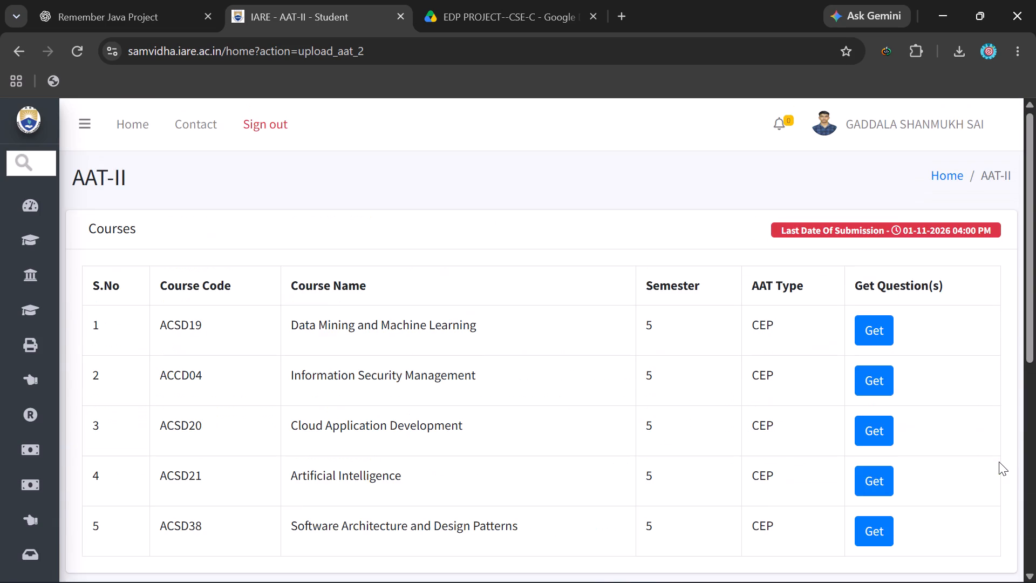
scroll(999, 462, "down", 4)
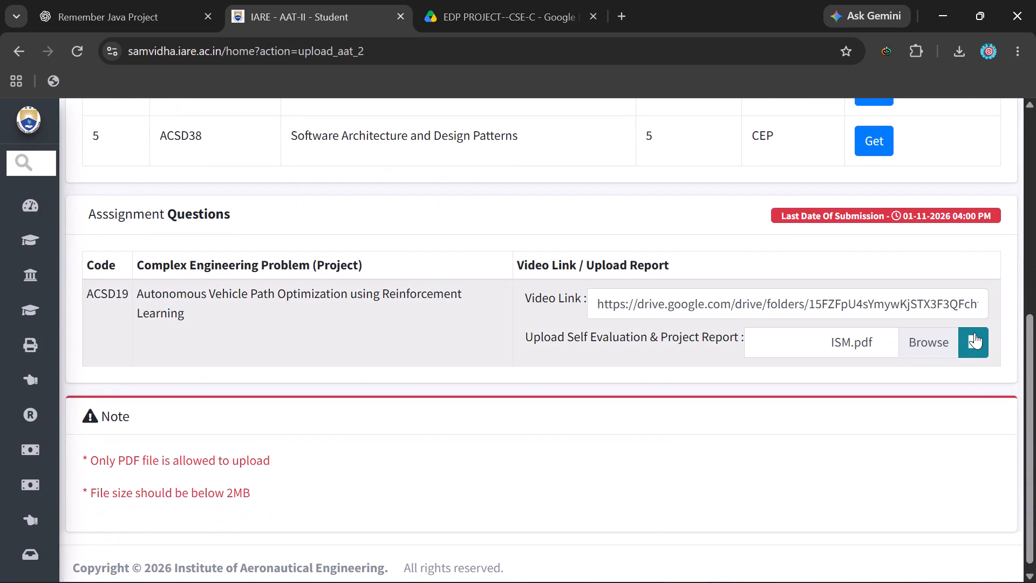
triple_click(974, 333)
double_click(974, 333)
scroll(974, 333, "left", 1)
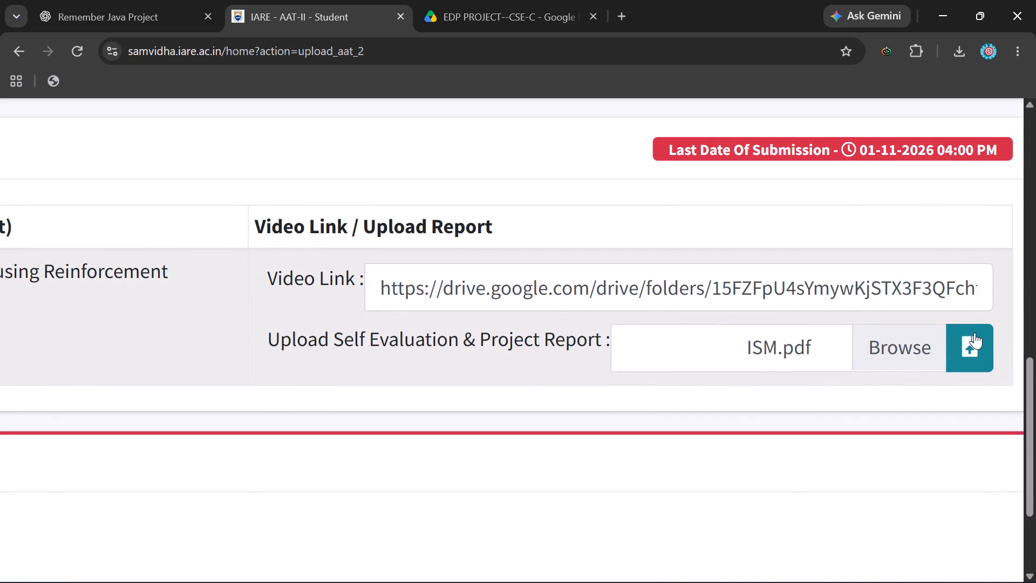
scroll(974, 333, "left", 1)
scroll(974, 333, "up", 1)
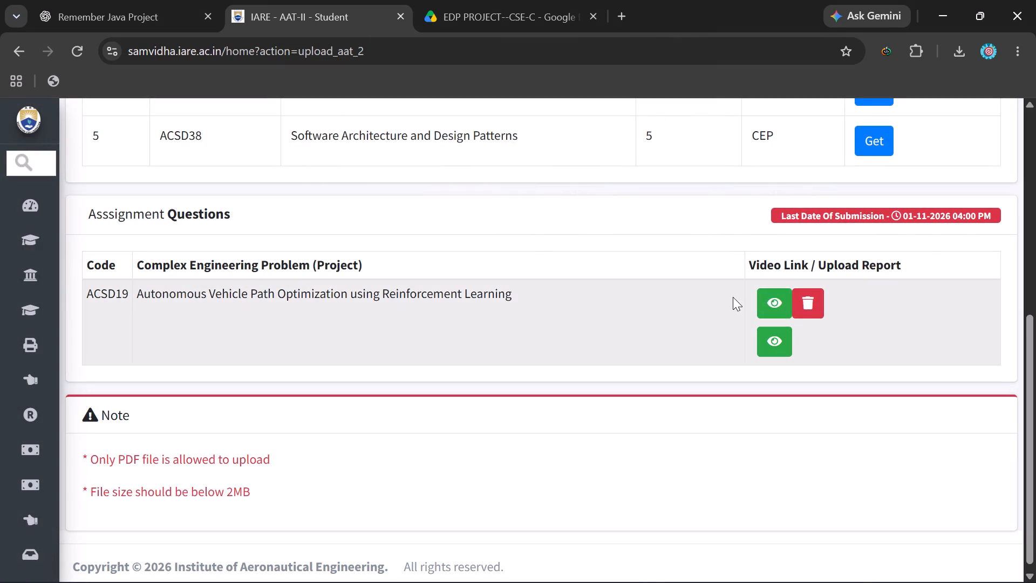
Examine the uploaded ACSD19 report PDF and the linked Drive folder, closing each after viewing.
left_click(775, 338)
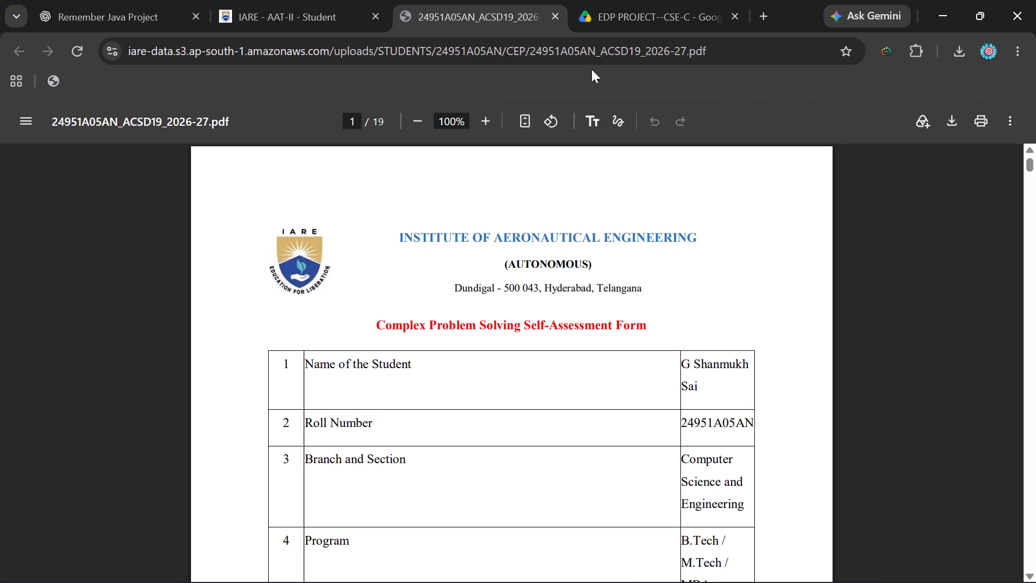
left_click(556, 15)
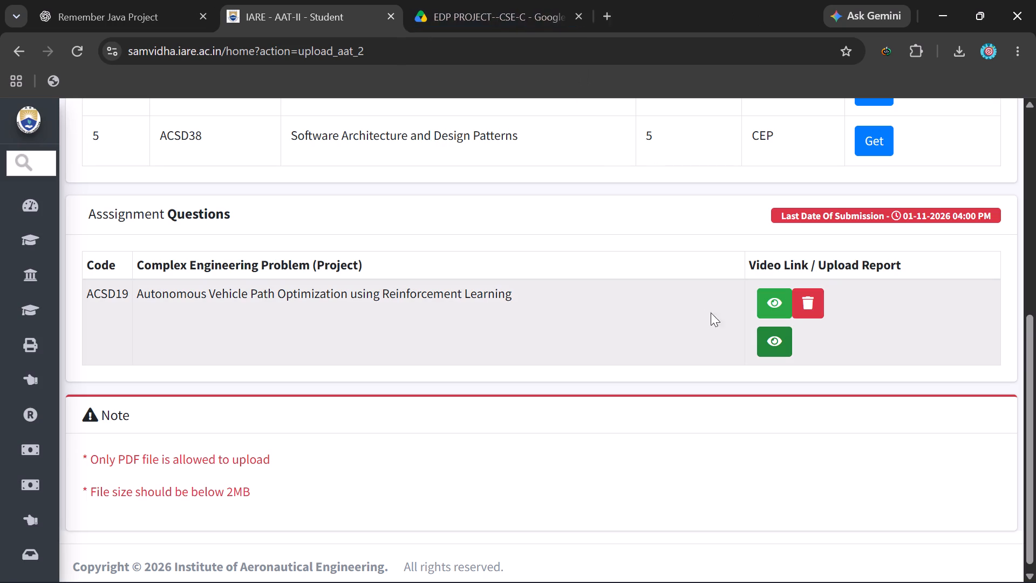
left_click(770, 301)
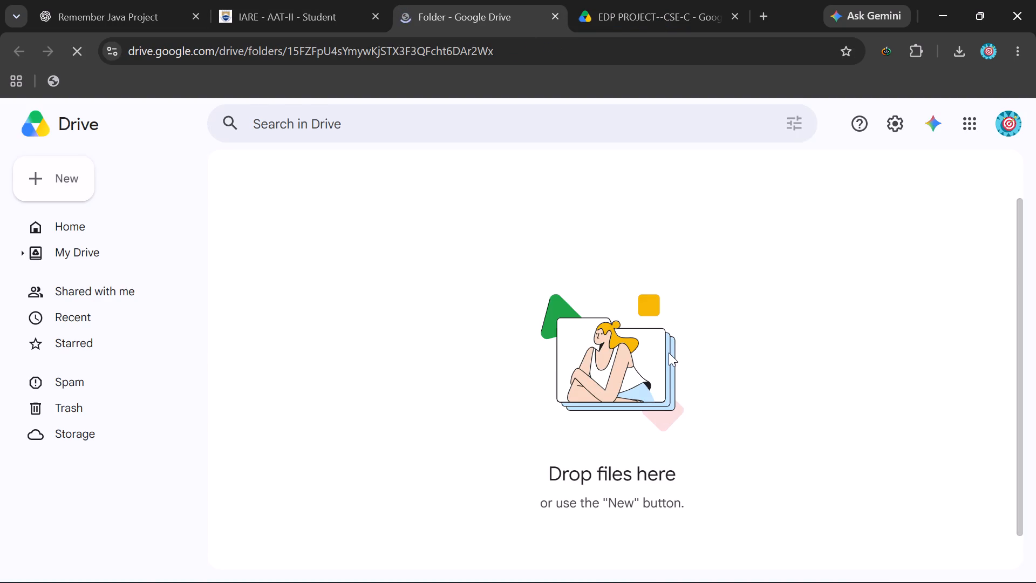
scroll(669, 352, "down", 2)
scroll(669, 352, "up", 2)
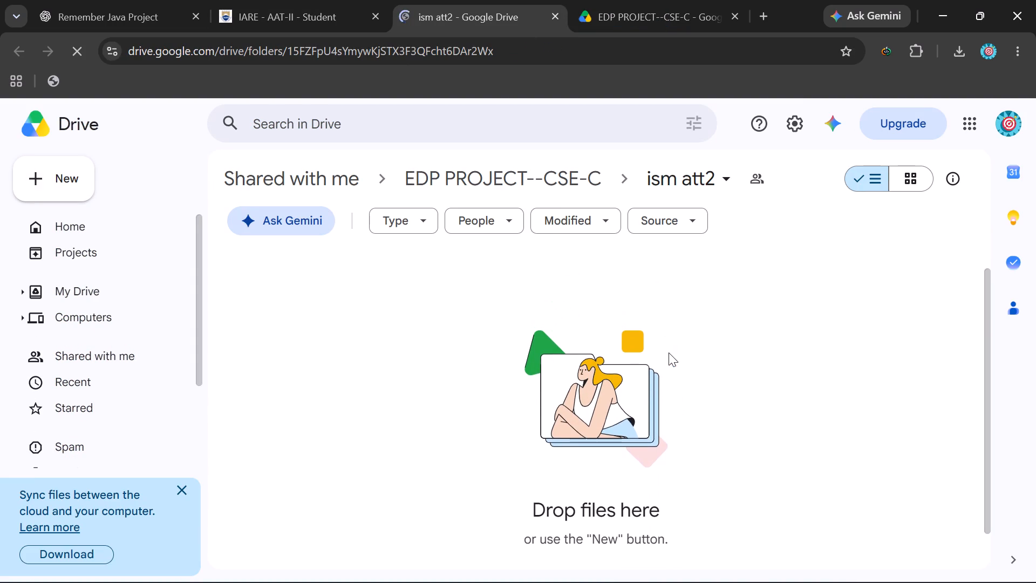
left_click(556, 21)
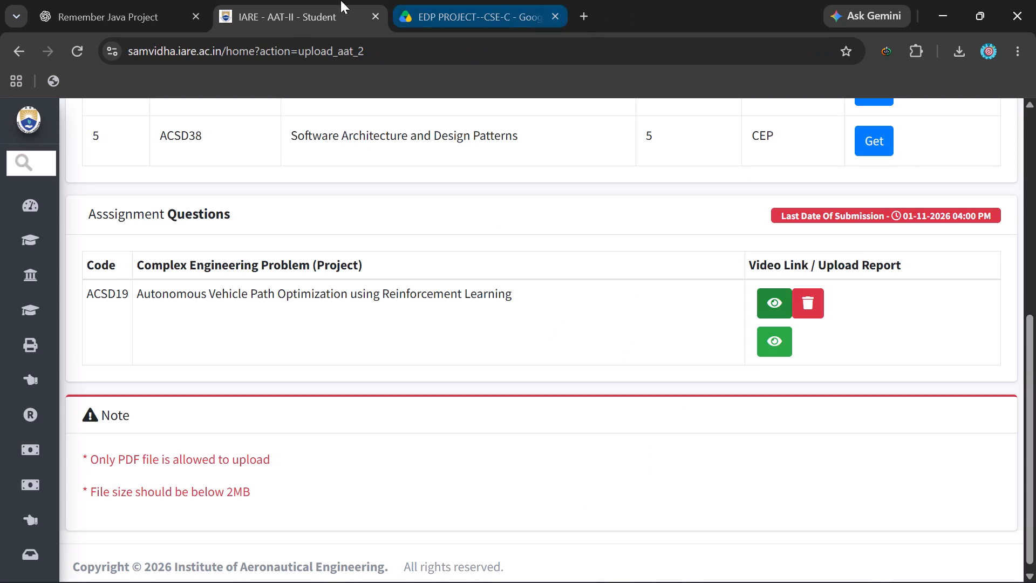
Get the AAT-II assignment question for ACCD04, Information Security Management, and view its submission fields.
scroll(382, 205, "up", 1)
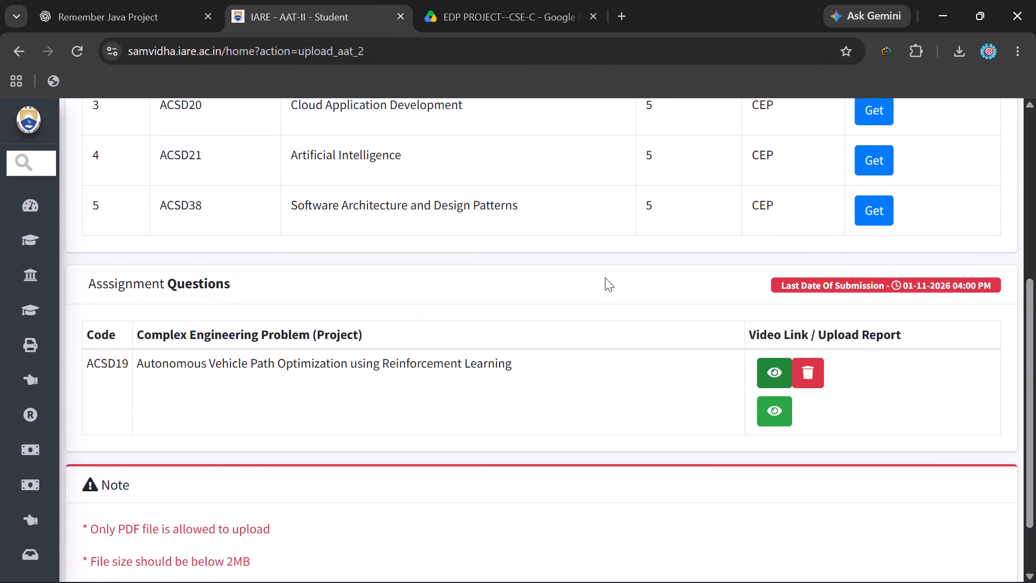
scroll(605, 277, "up", 2)
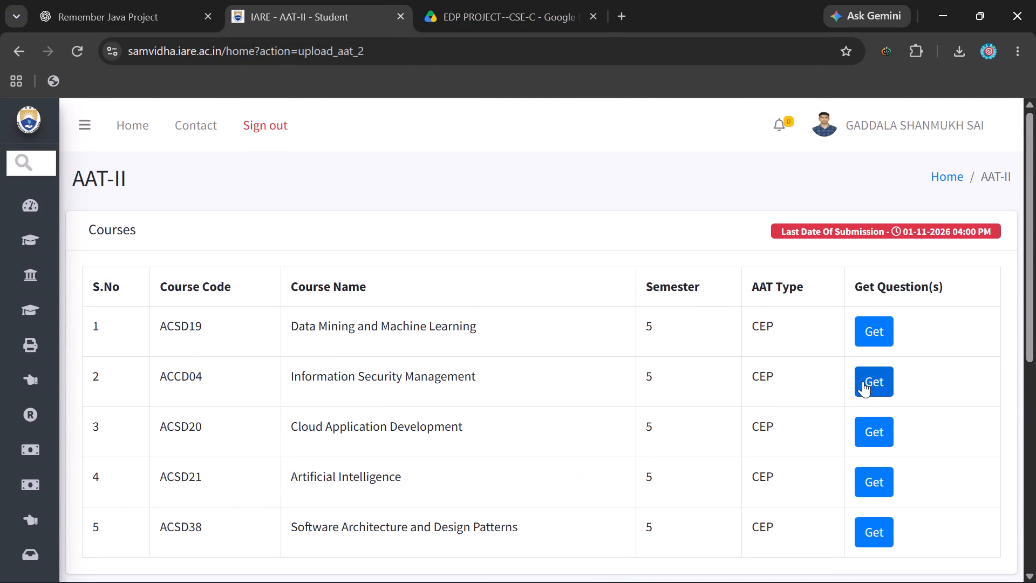
left_click(863, 381)
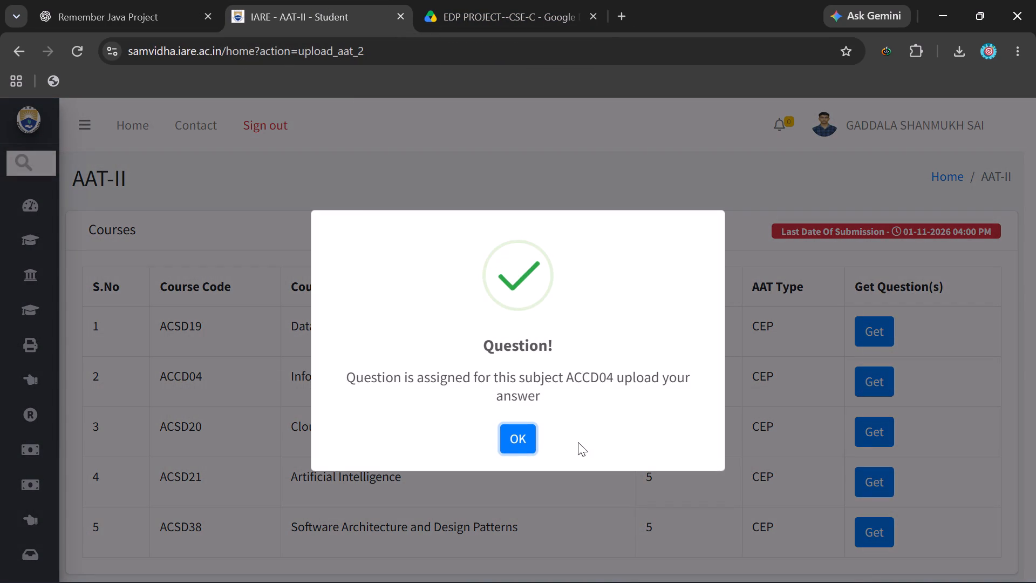
left_click(520, 434)
scroll(520, 434, "down", 5)
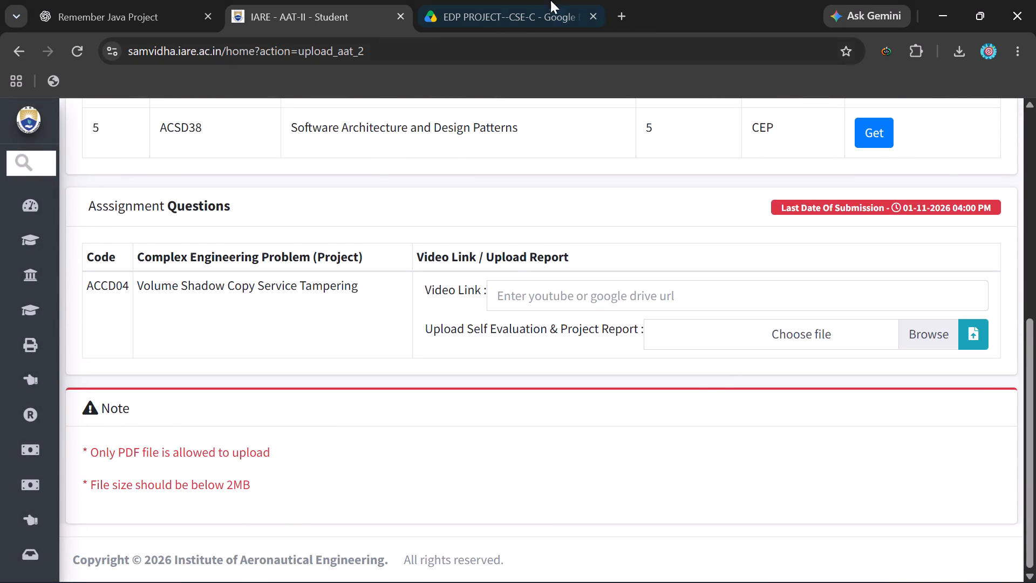
Start a new folder inside the EDP PROJECT--CSE-C folder in Google Drive.
left_click(528, 0)
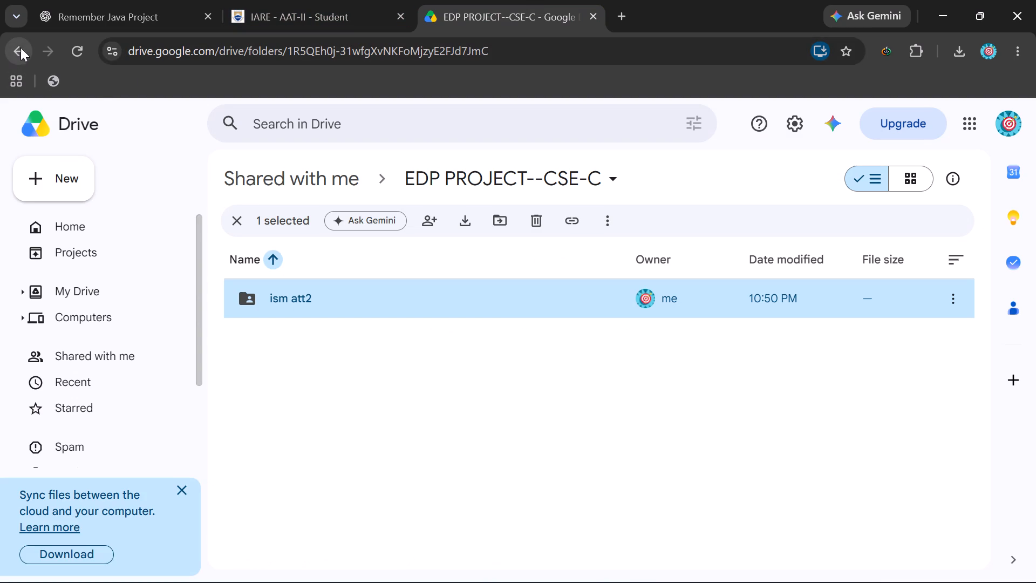
left_click(57, 195)
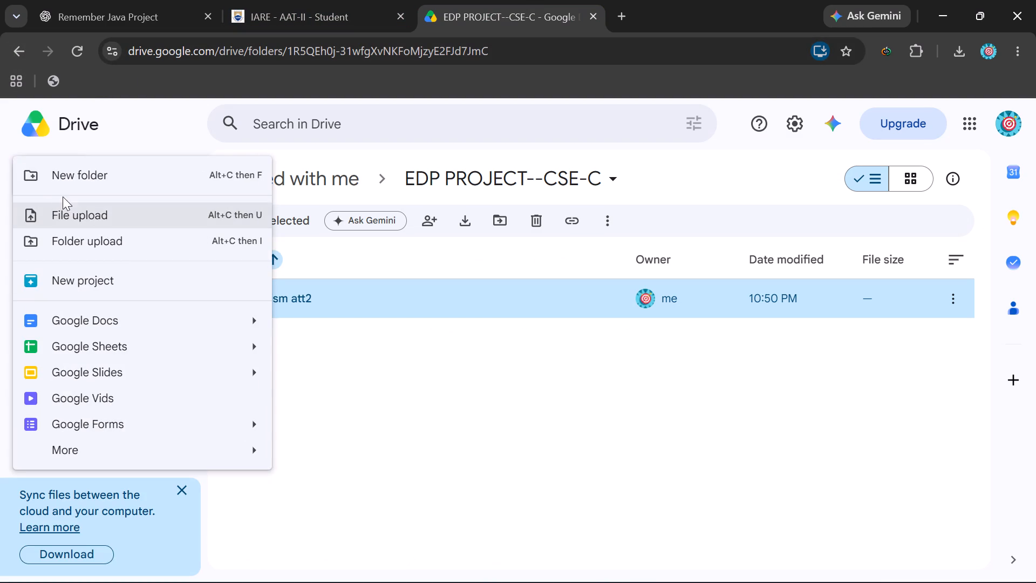
left_click(91, 181)
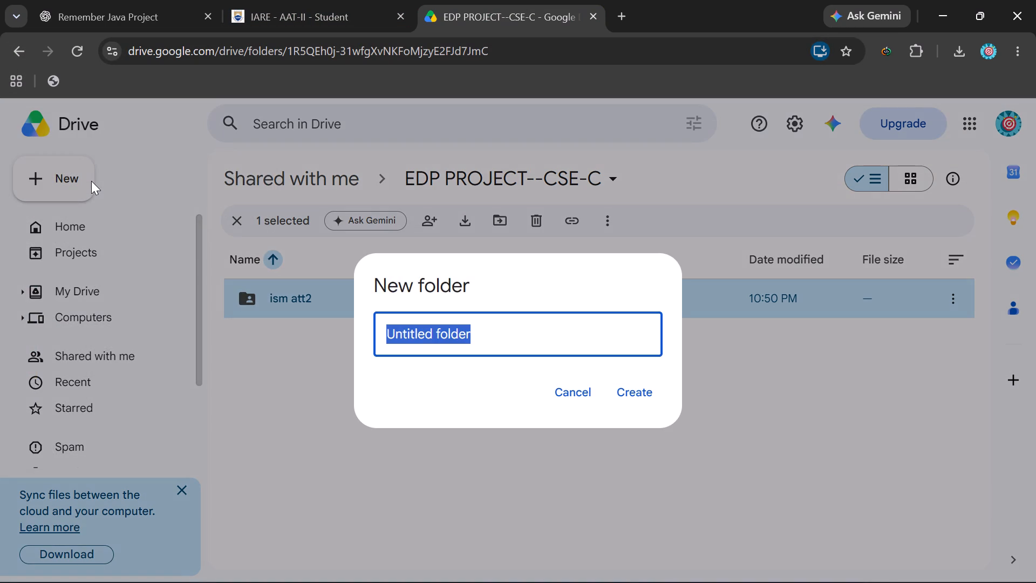
Back on the student portal, get the ACSD19 Data Mining and Machine Learning question and delete its uploaded submission.
left_click(302, 0)
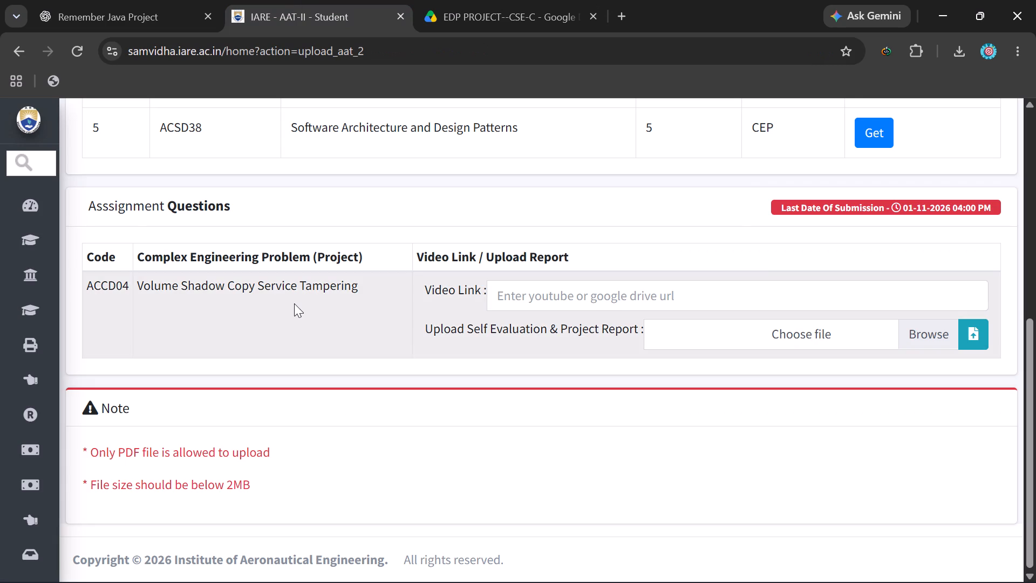
scroll(294, 303, "up", 2)
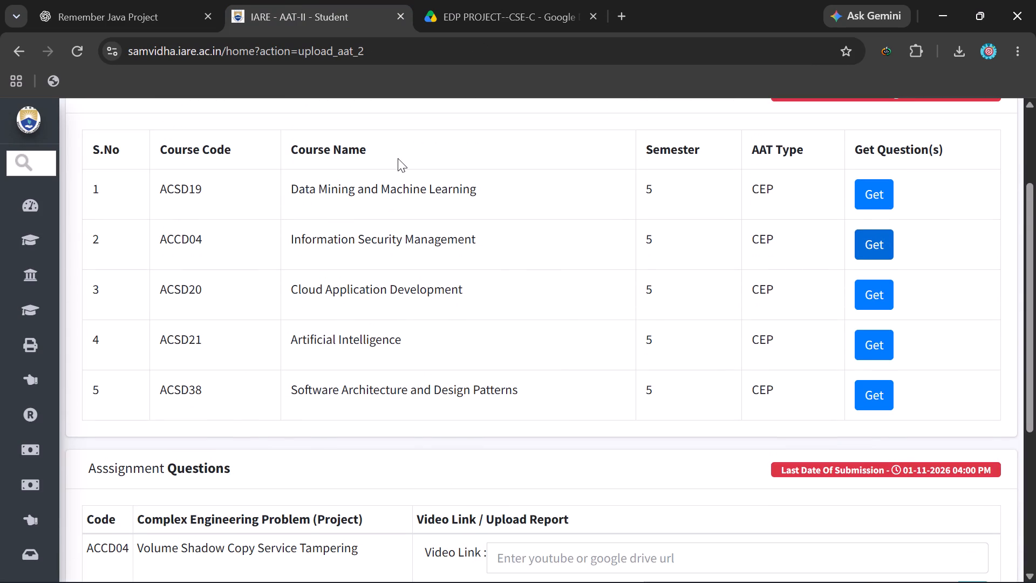
scroll(699, 219, "down", 1)
scroll(785, 201, "up", 1)
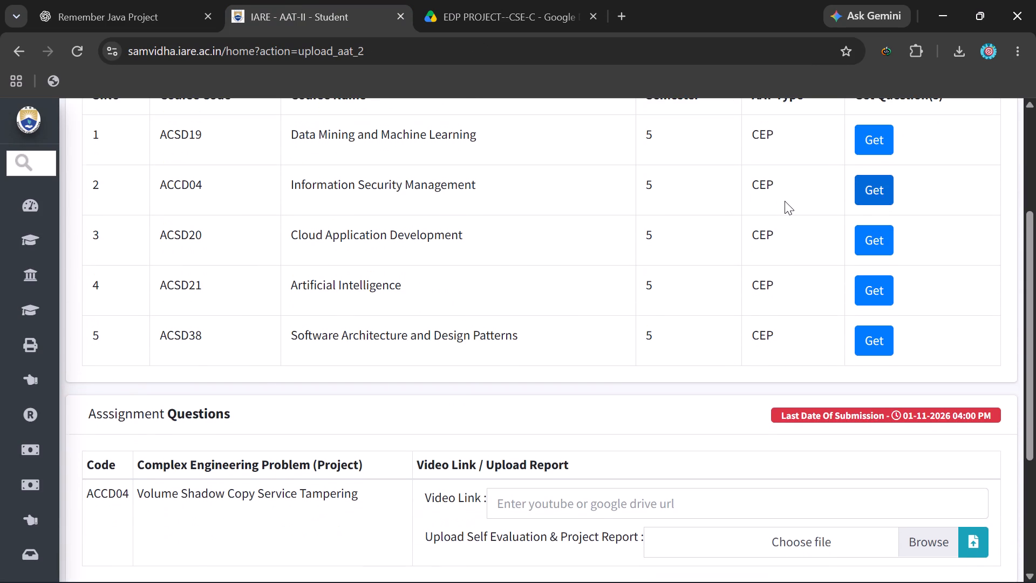
scroll(785, 201, "up", 1)
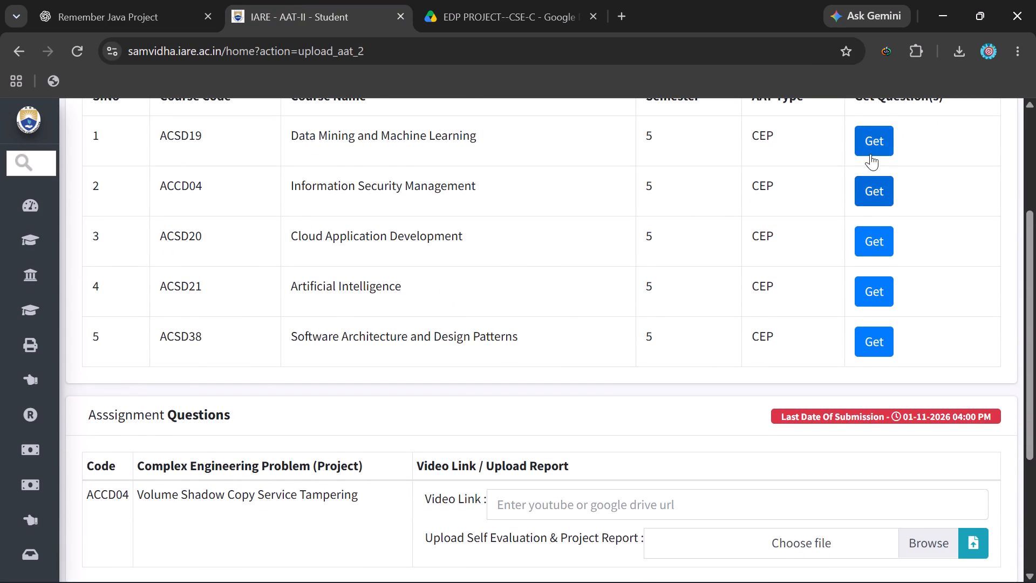
left_click(870, 154)
left_click(520, 431)
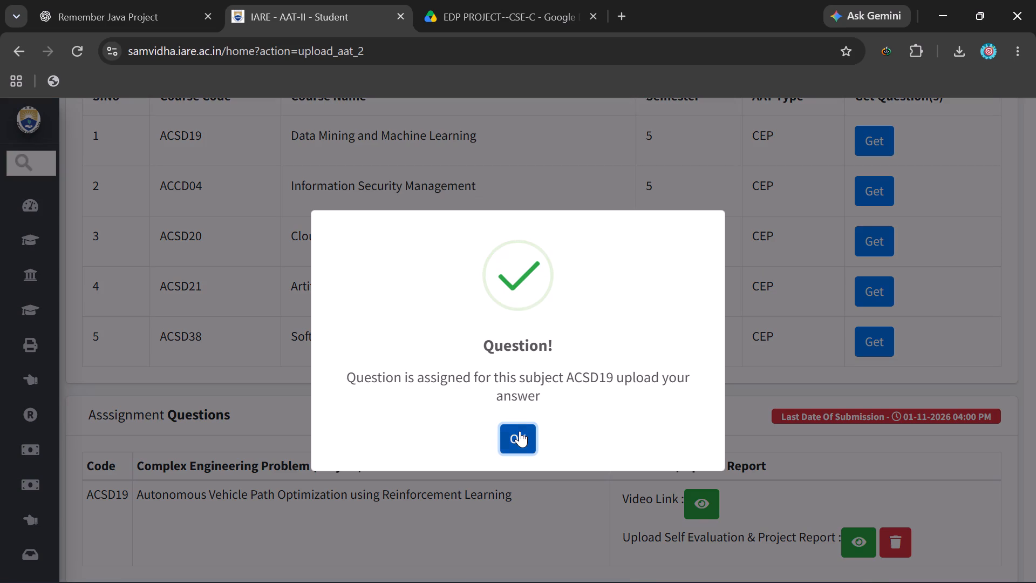
left_click(891, 547)
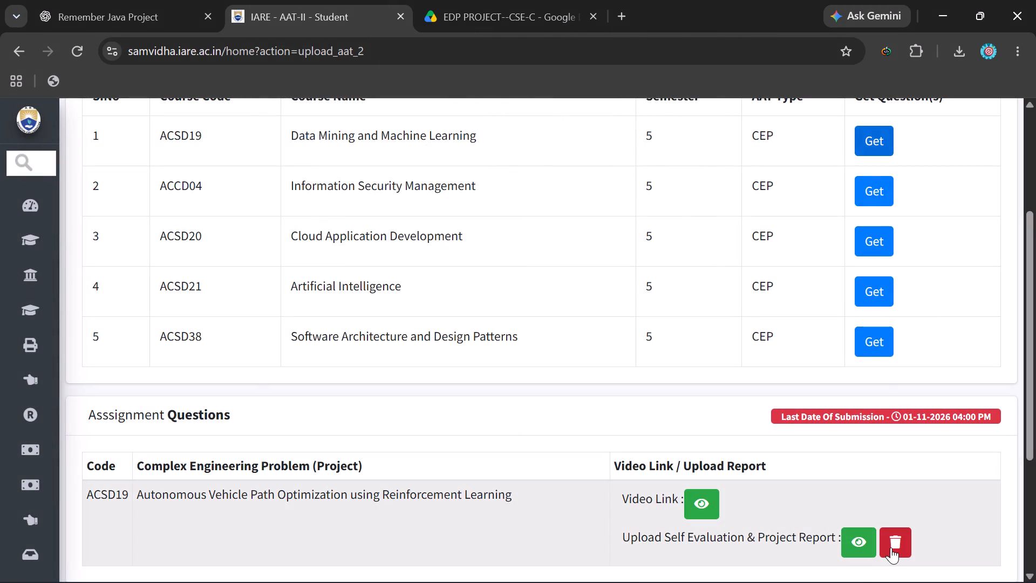
left_click(471, 431)
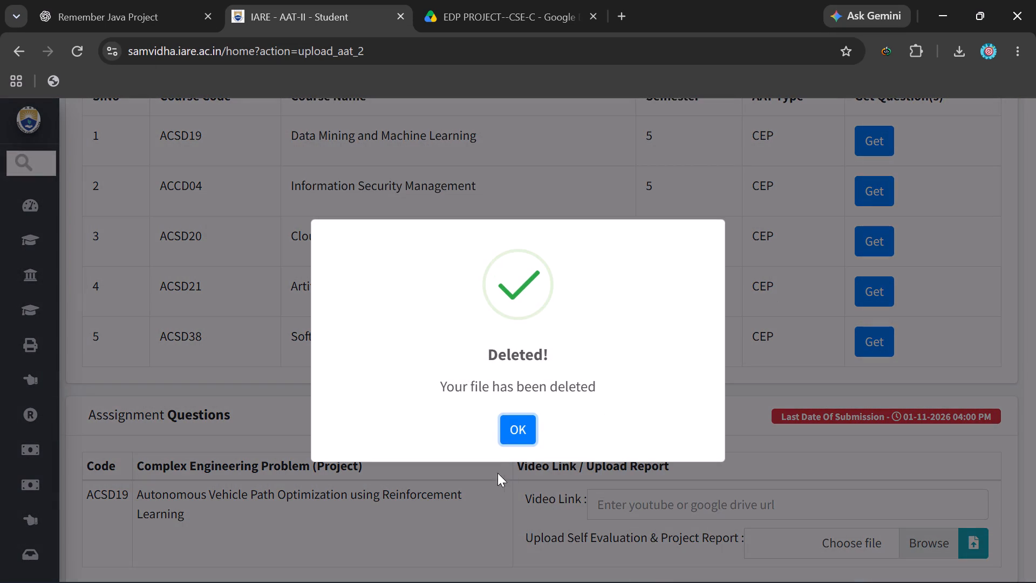
left_click(518, 437)
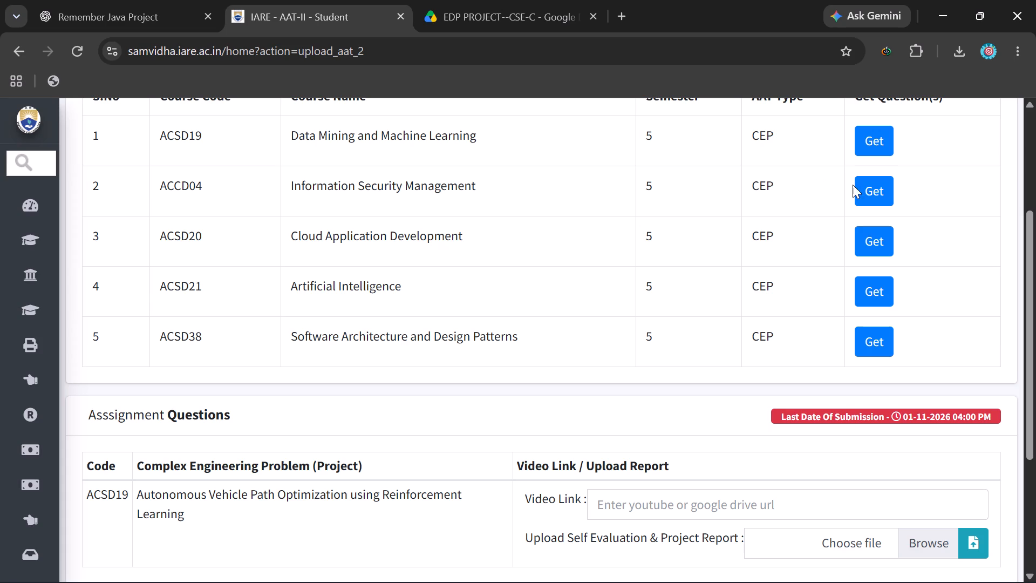
Get the ACCD04 Information Security Management question and enter the copied "ism att2" folder link as its video link.
left_click(868, 189)
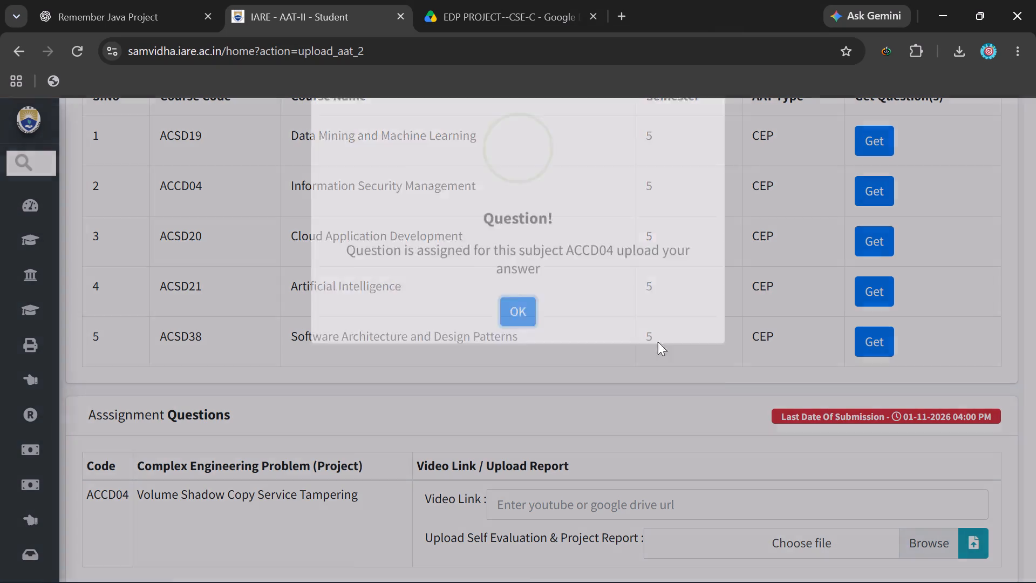
left_click(516, 439)
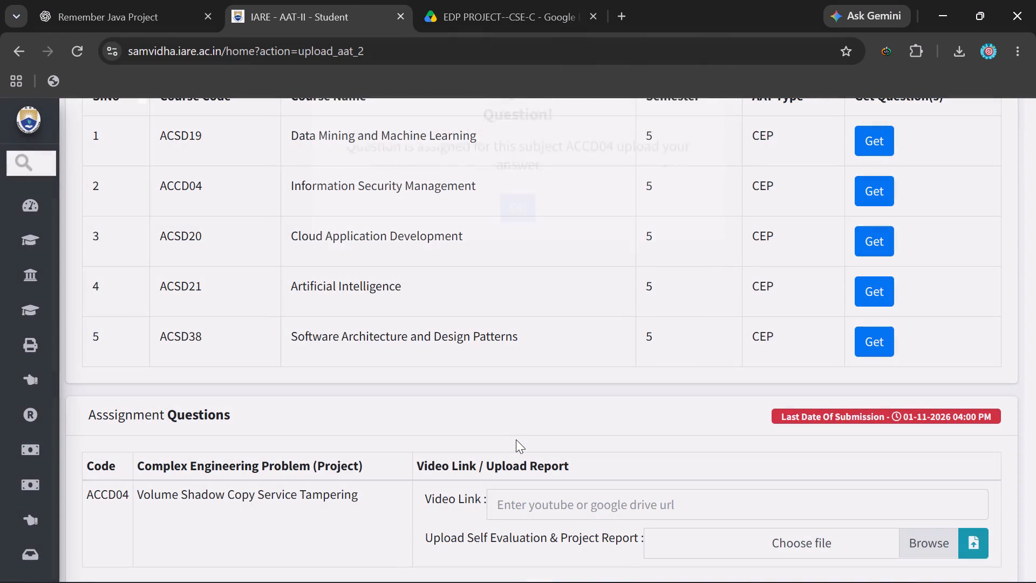
left_click(654, 514)
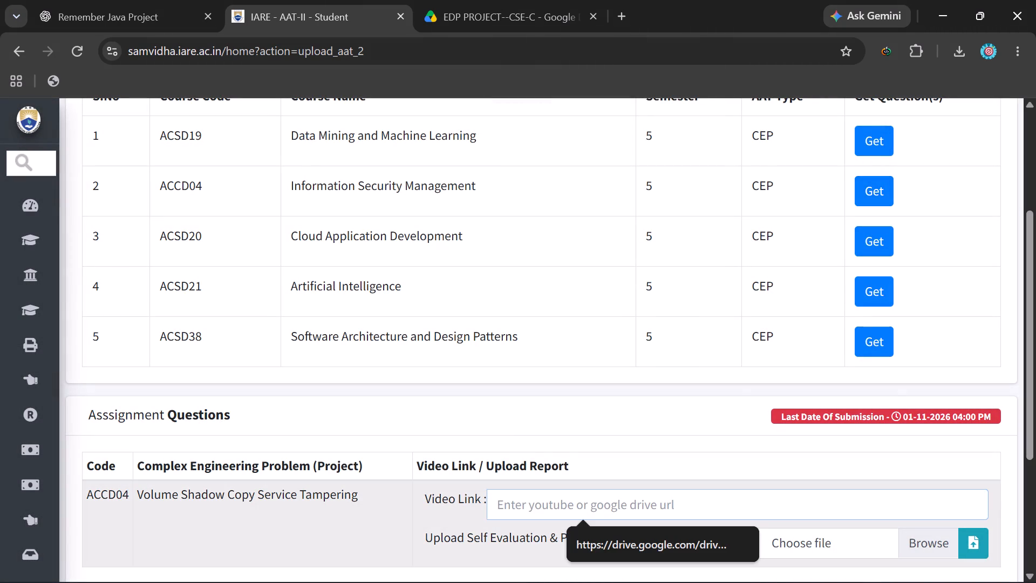
key("ctrl+v")
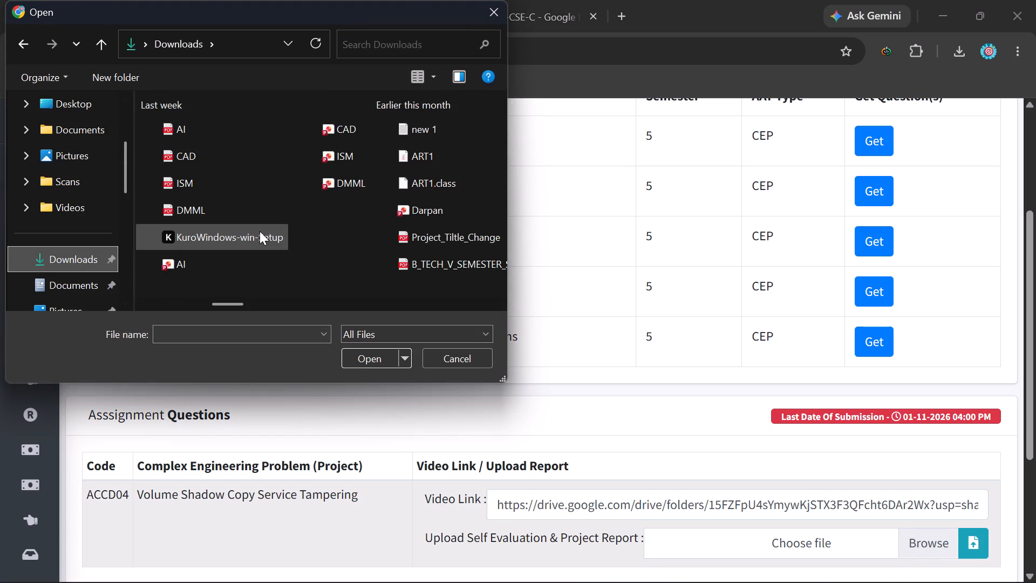
left_click(203, 187)
left_click(378, 360)
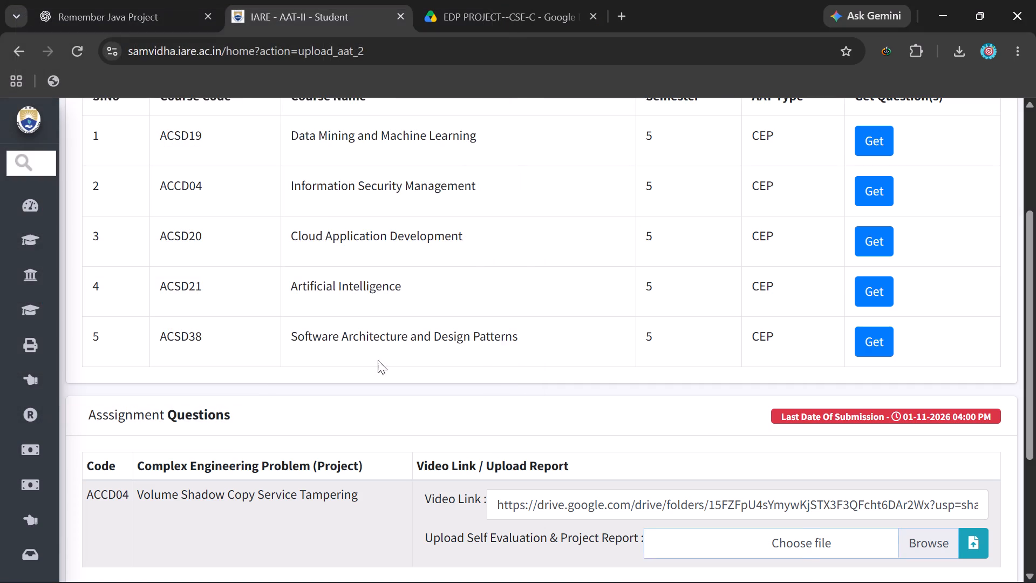
left_click(972, 539)
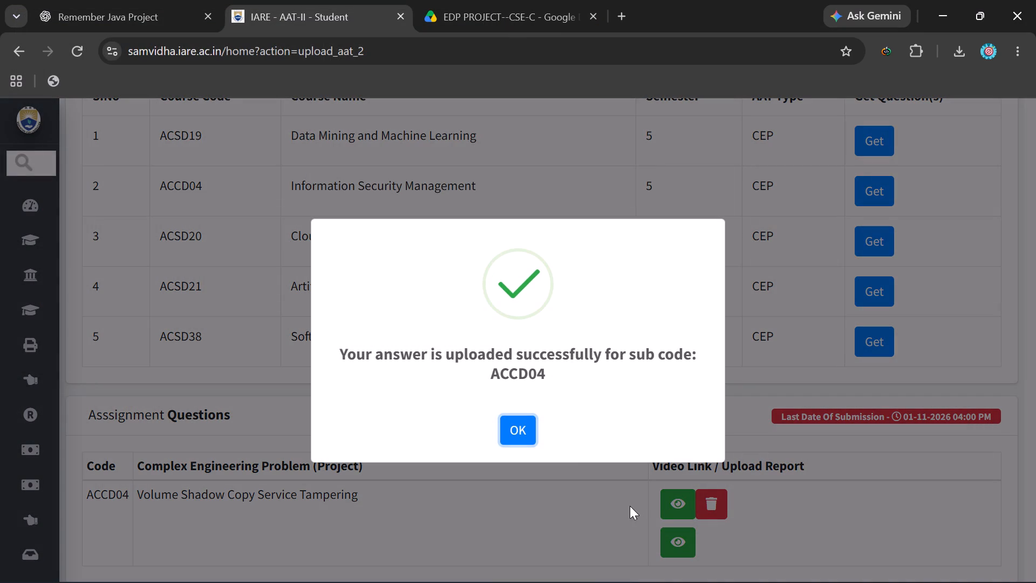
left_click(526, 426)
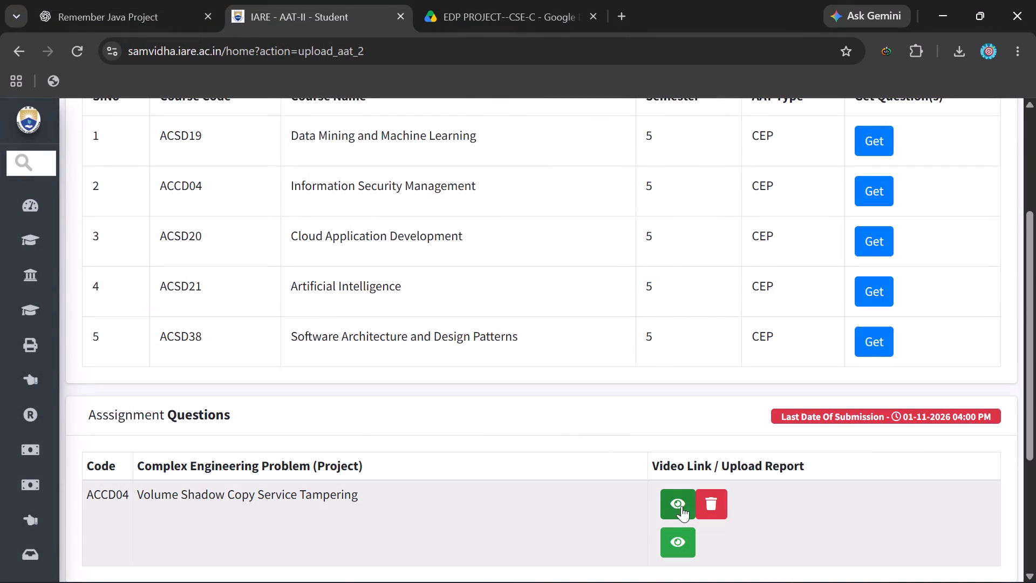
Examine the Drive folder linked in the ACCD04 submission and close it after viewing.
left_click(680, 504)
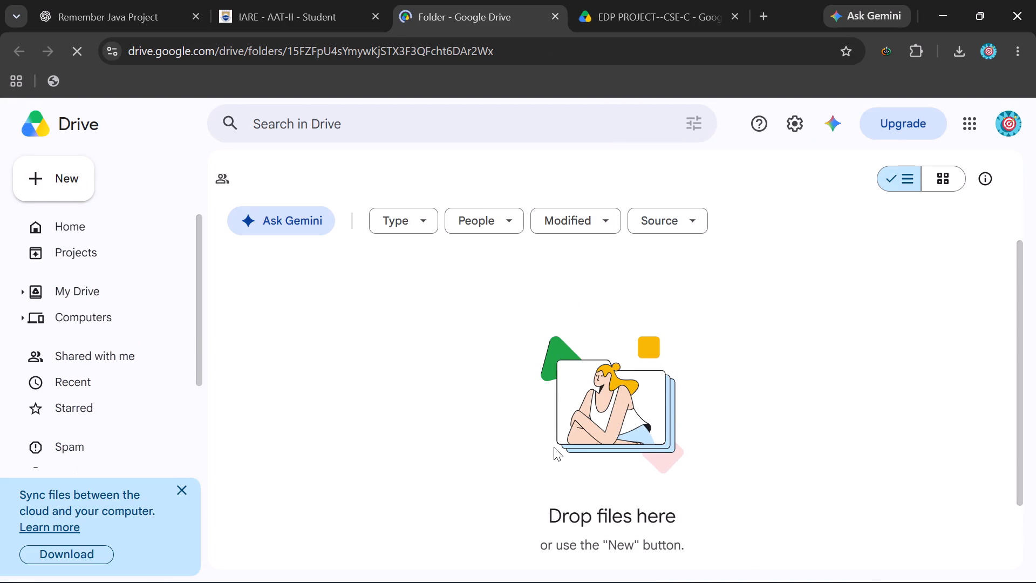
scroll(554, 447, "down", 1)
scroll(554, 447, "up", 1)
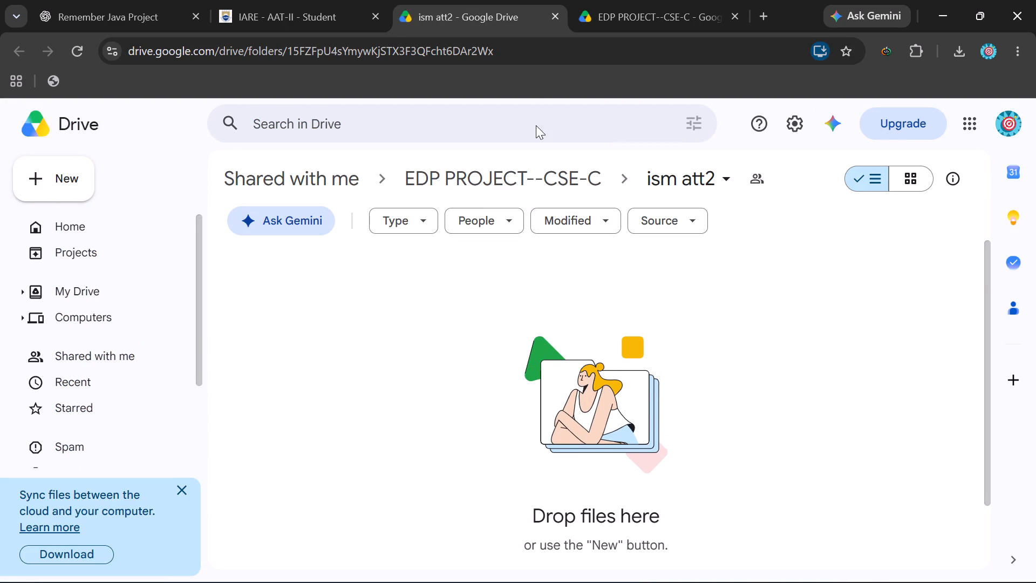
left_click(557, 17)
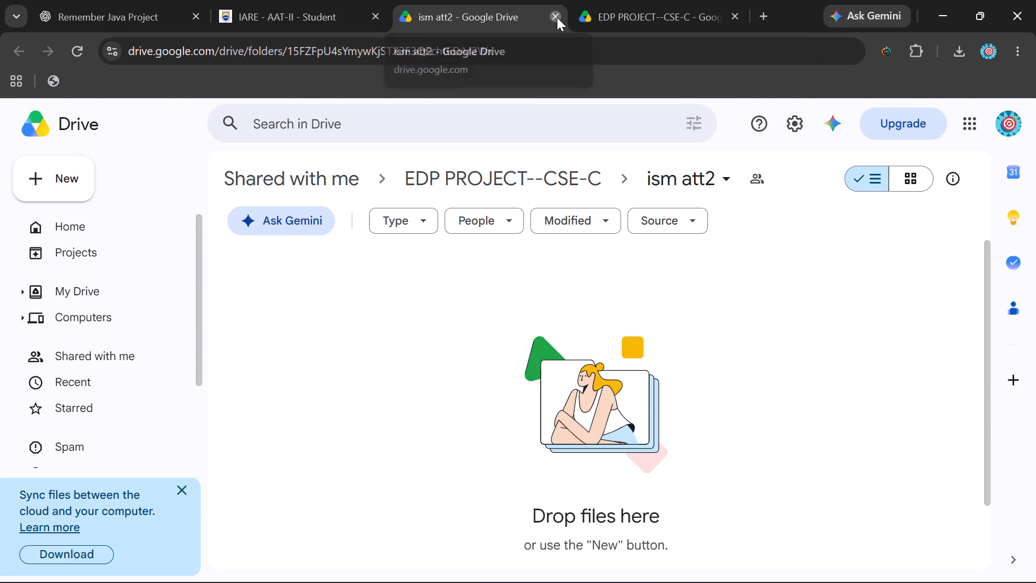
In Google Drive, name the new folder "dmml aat2" and create it in EDP PROJECT--CSE-C.
double_click(477, 0)
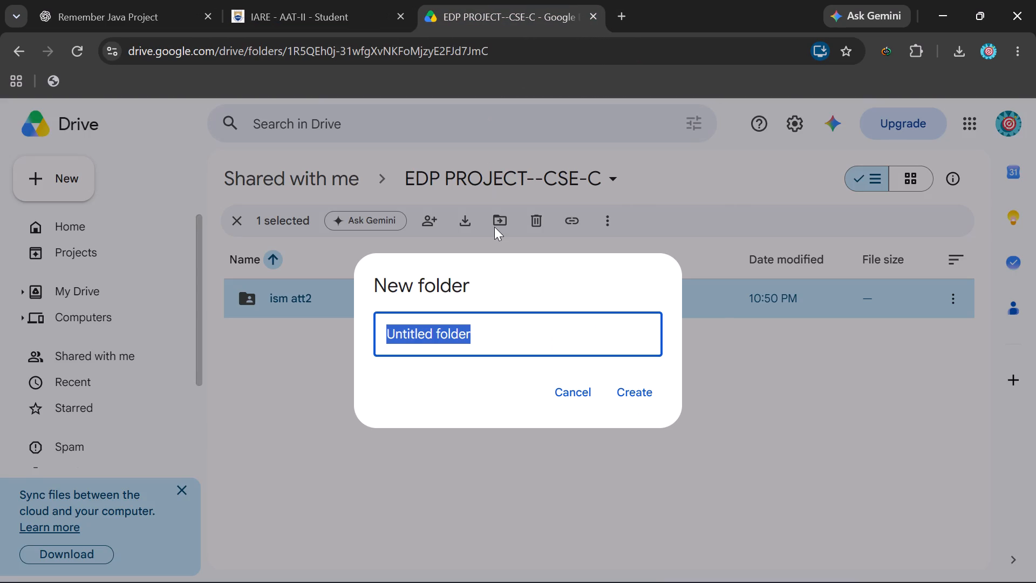
type("dmml aat2")
left_click(636, 390)
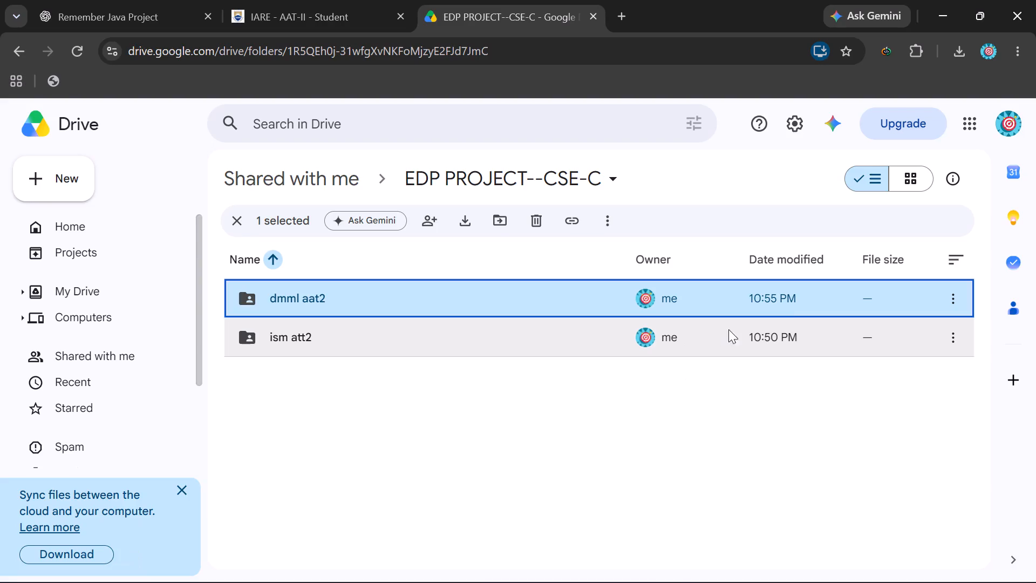
Copy the share link of the "dmml aat2" folder.
left_click(955, 301)
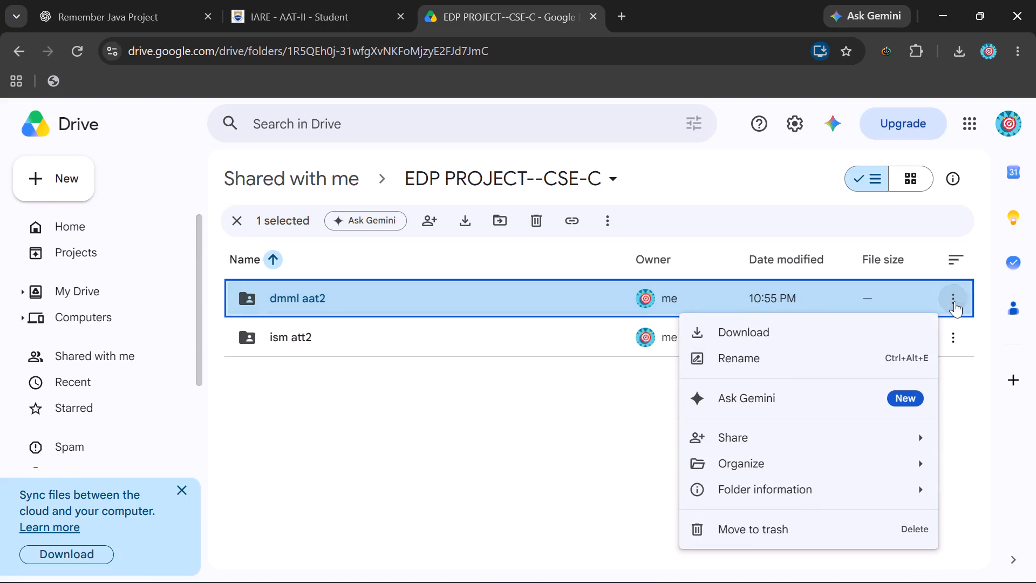
left_click(731, 442)
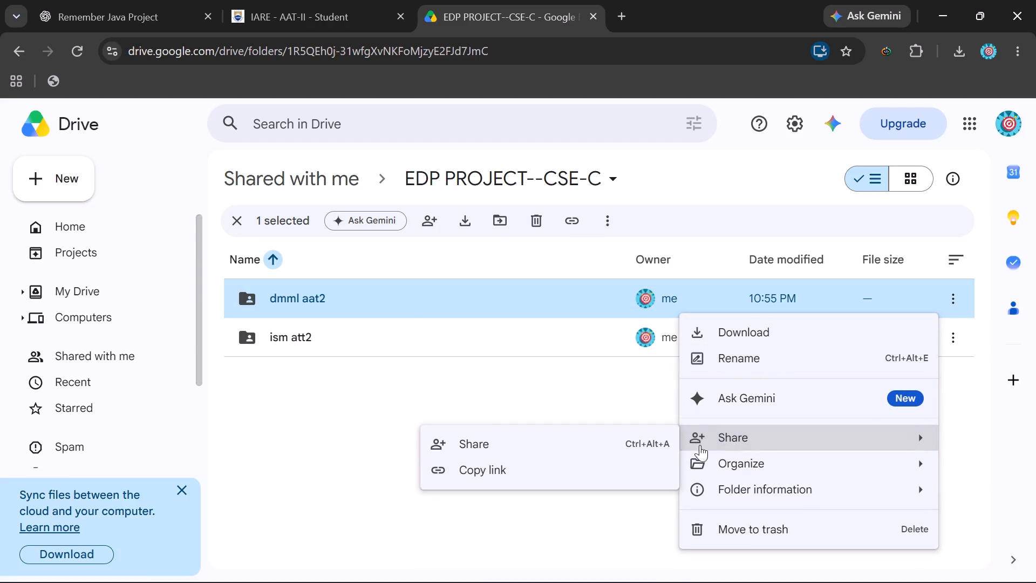
left_click(617, 468)
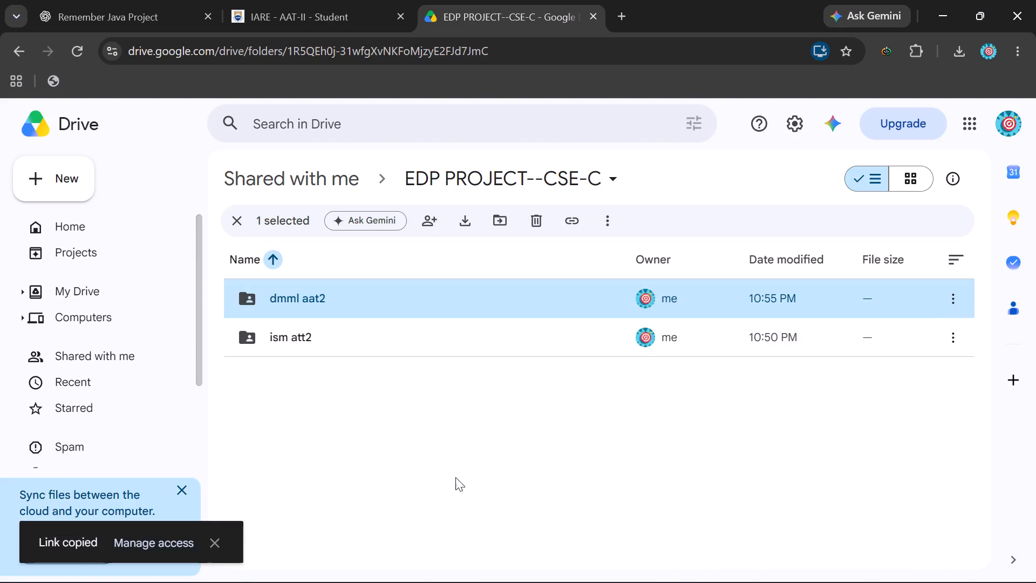
Check that the "dmml aat2" folder's general access is Anyone with the link, and copy its share link.
left_click(186, 543)
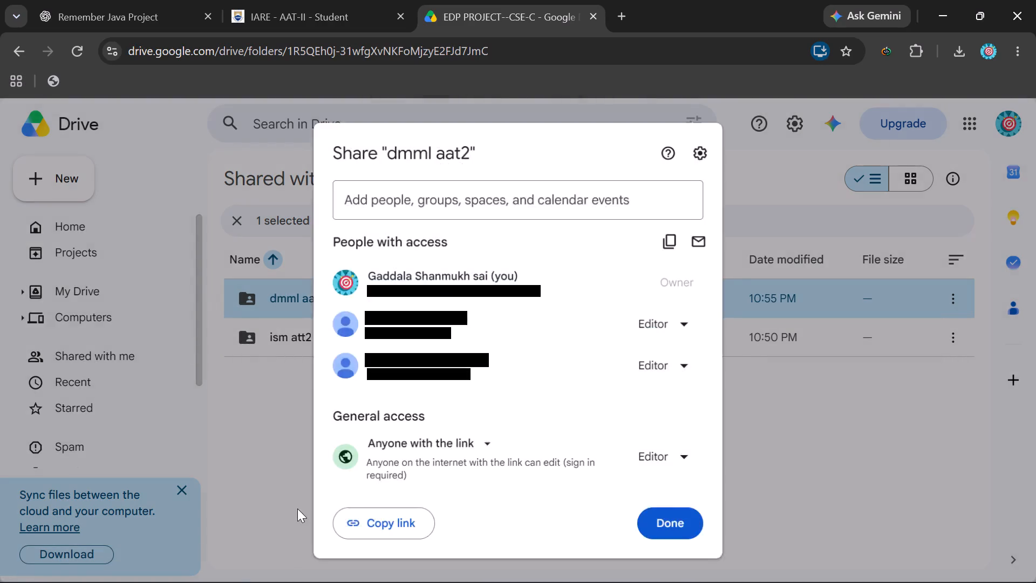
left_click(481, 450)
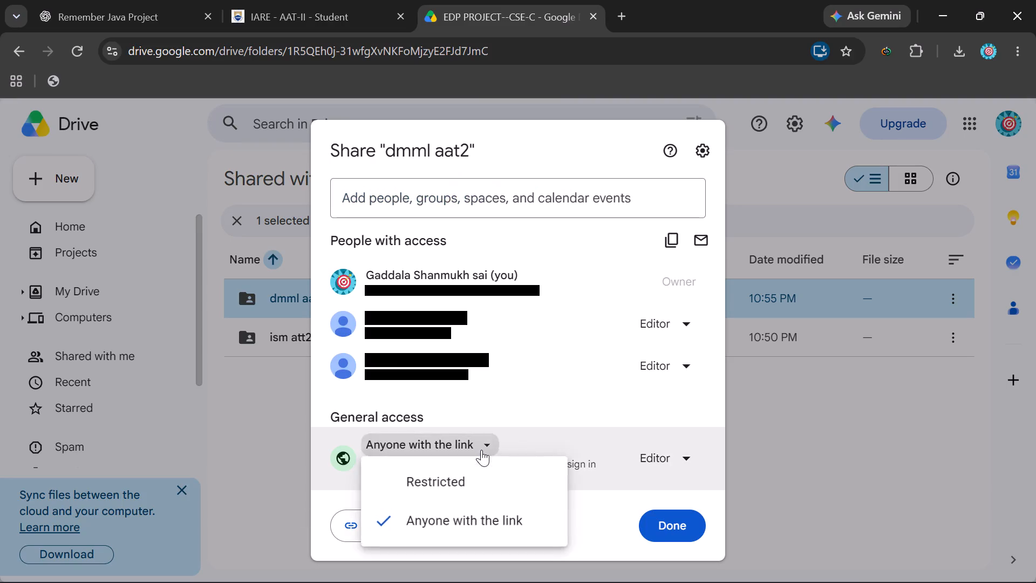
left_click(487, 528)
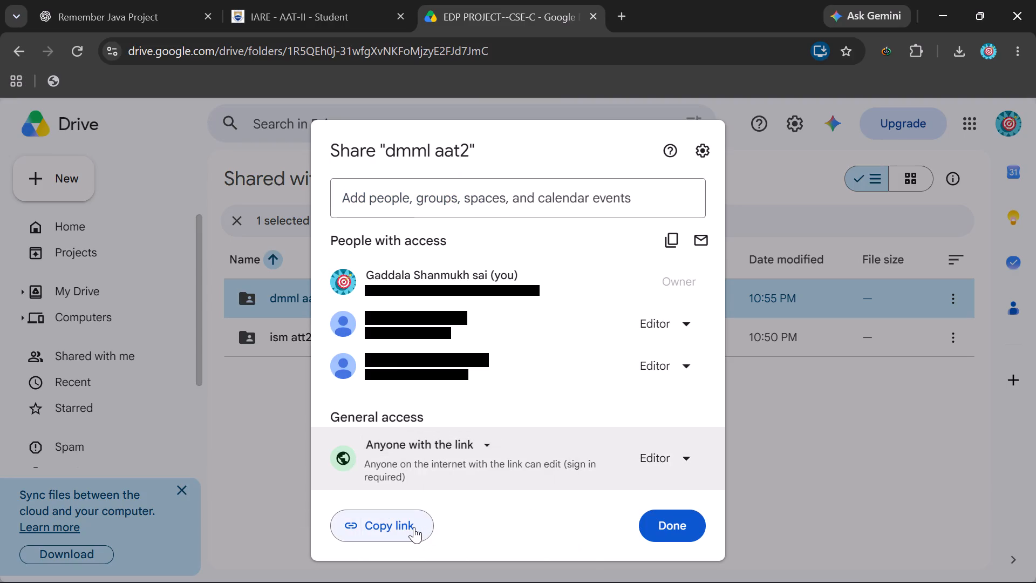
left_click(414, 527)
left_click(669, 524)
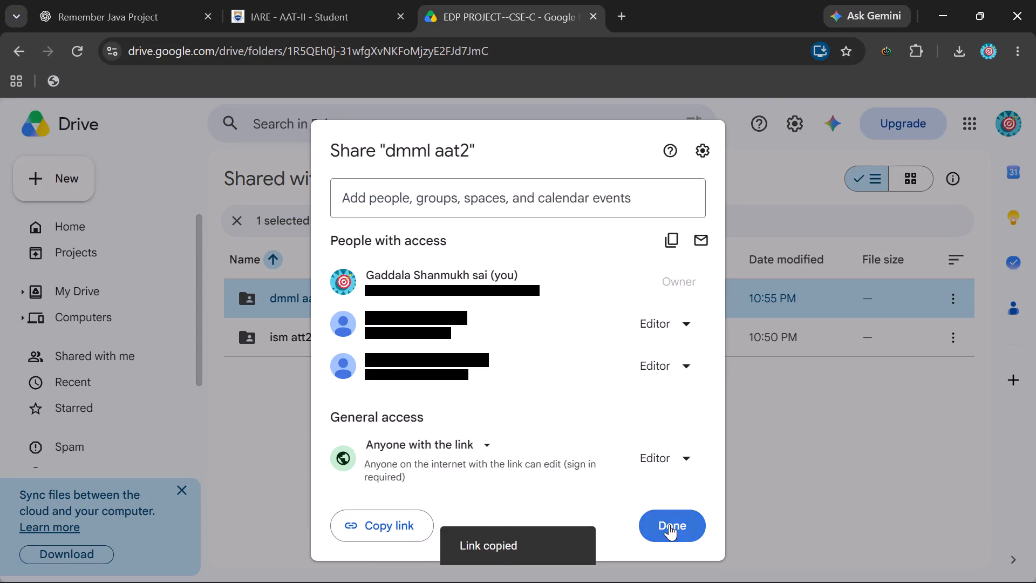
On the student portal, get the ACSD19 question and enter the copied "dmml aat2" folder link as its video link.
left_click(370, 0)
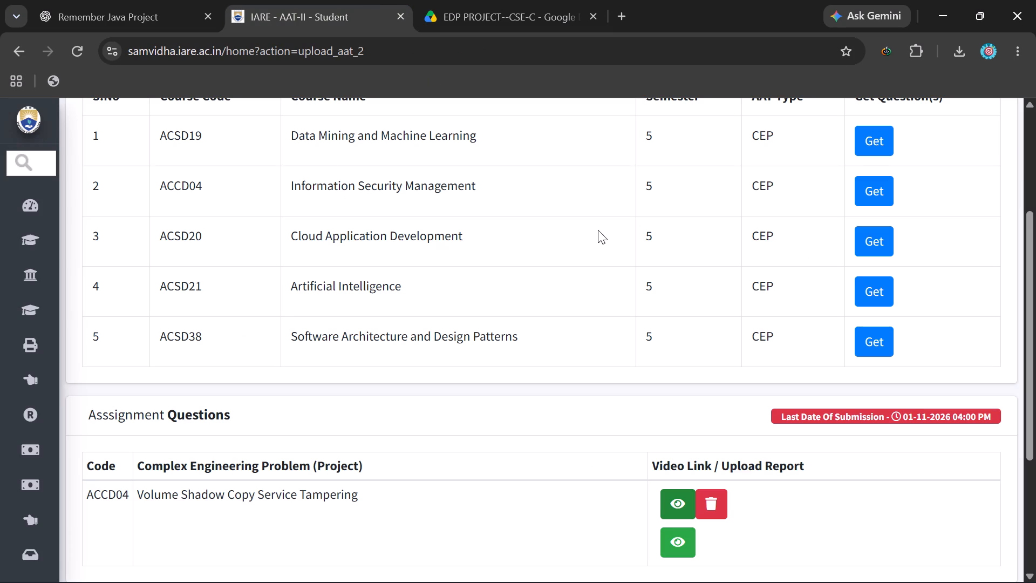
scroll(663, 293, "up", 1)
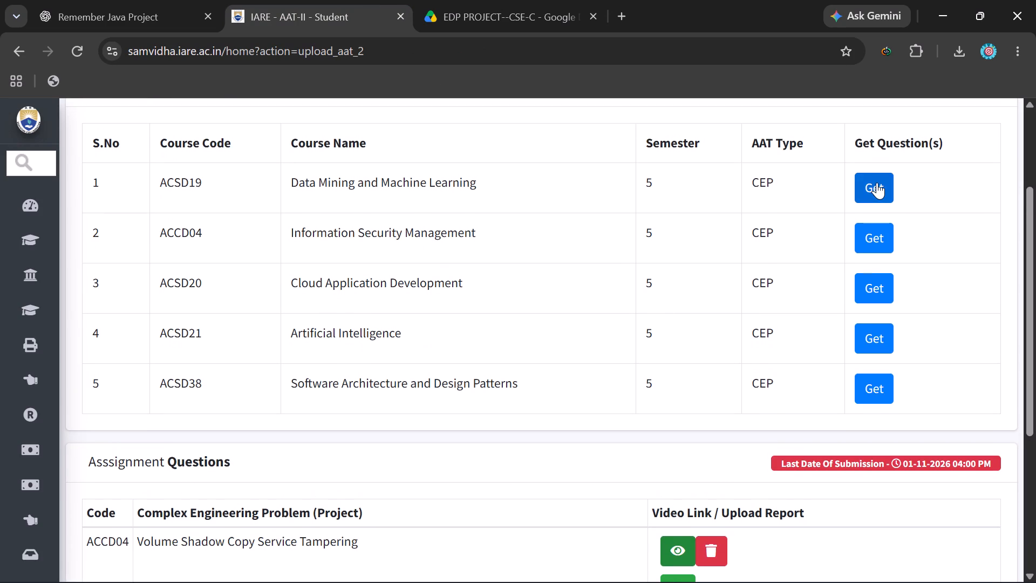
left_click(877, 182)
left_click(506, 436)
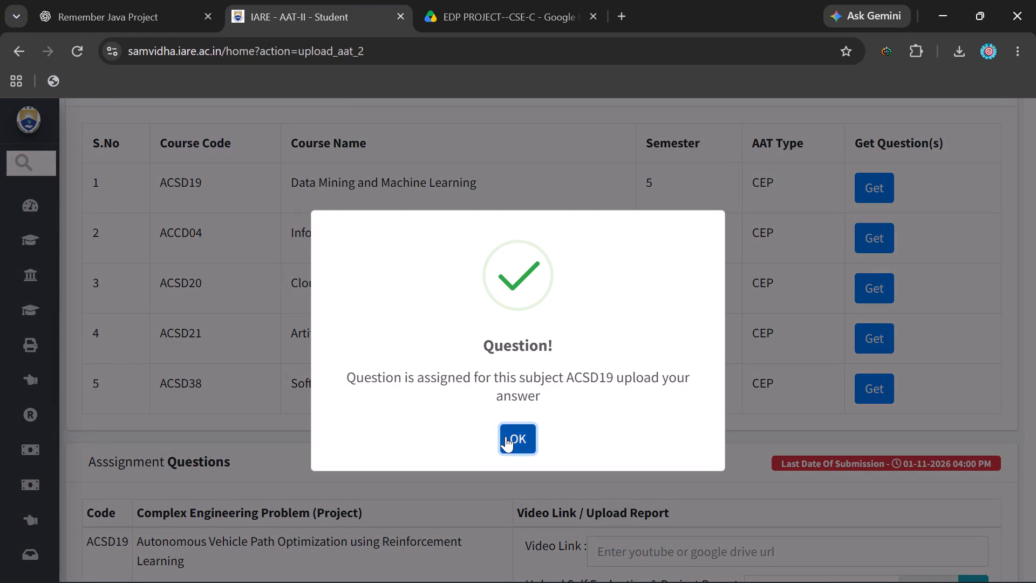
scroll(506, 436, "down", 2)
scroll(585, 478, "down", 1)
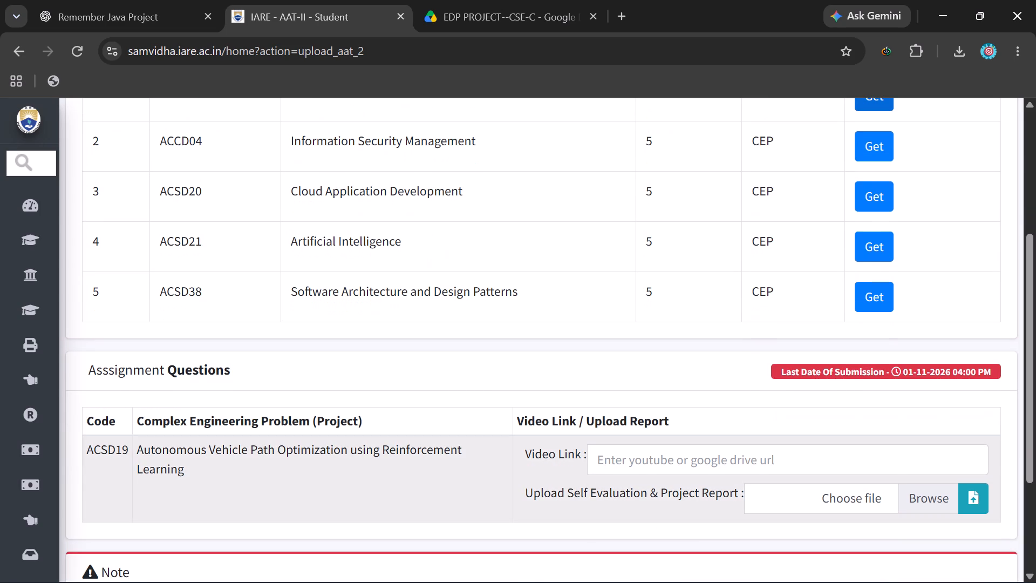
left_click(628, 458)
key("ctrl+v")
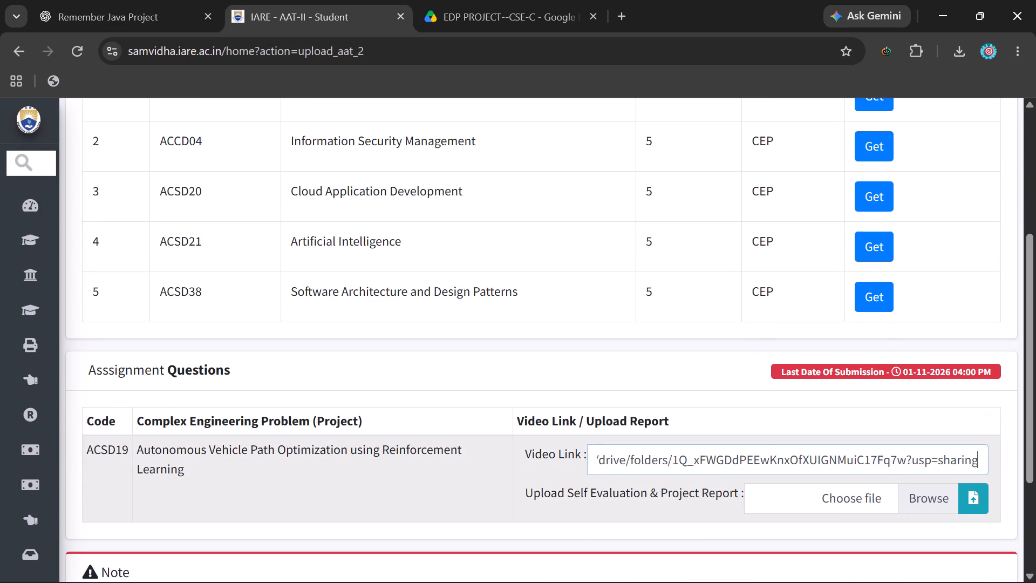
Attach DMML.pdf from Downloads as the ACSD19 self evaluation and project report, and upload the submission.
left_click(910, 494)
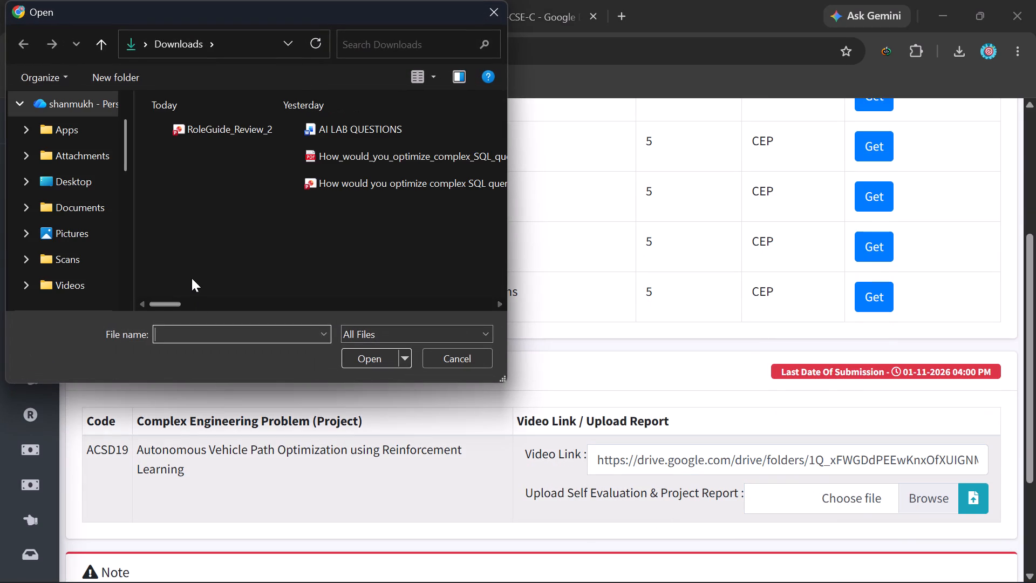
scroll(192, 278, "down", 1)
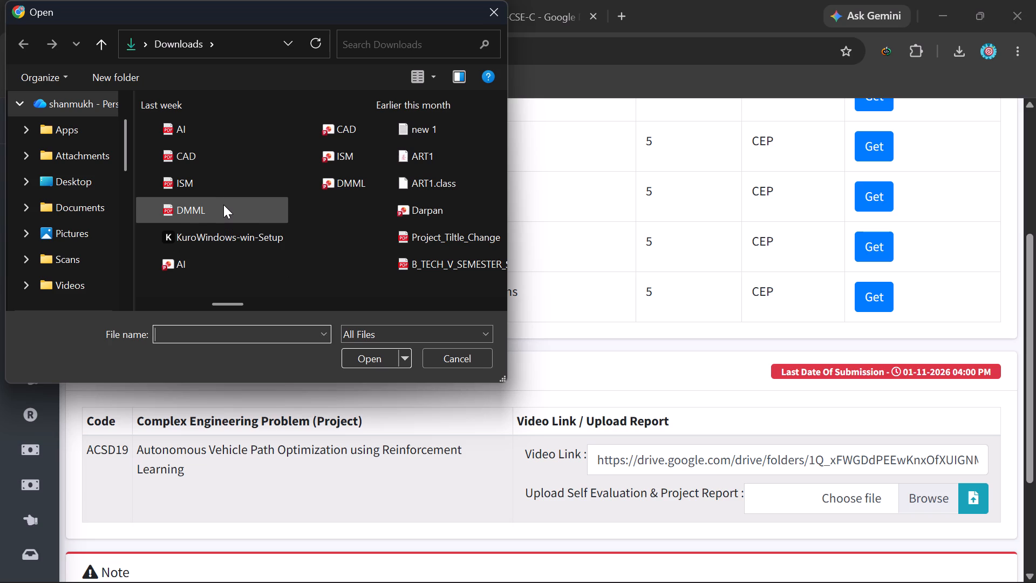
left_click(223, 205)
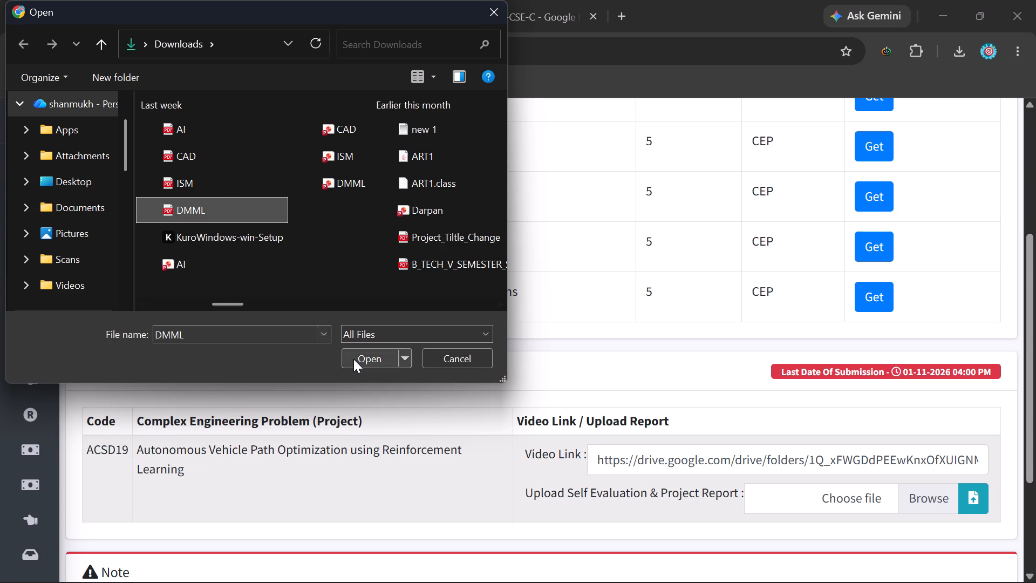
left_click(353, 359)
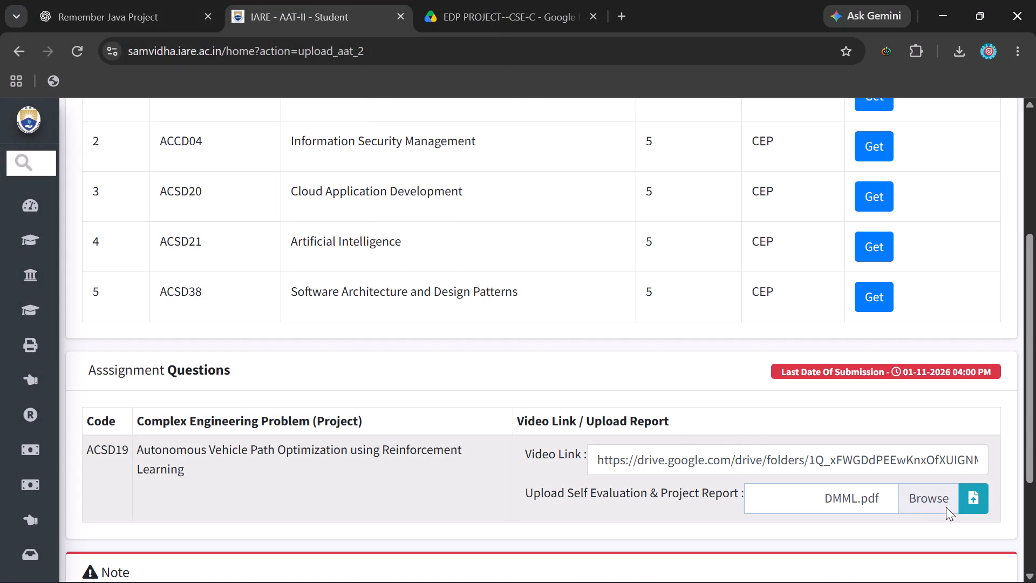
left_click(972, 503)
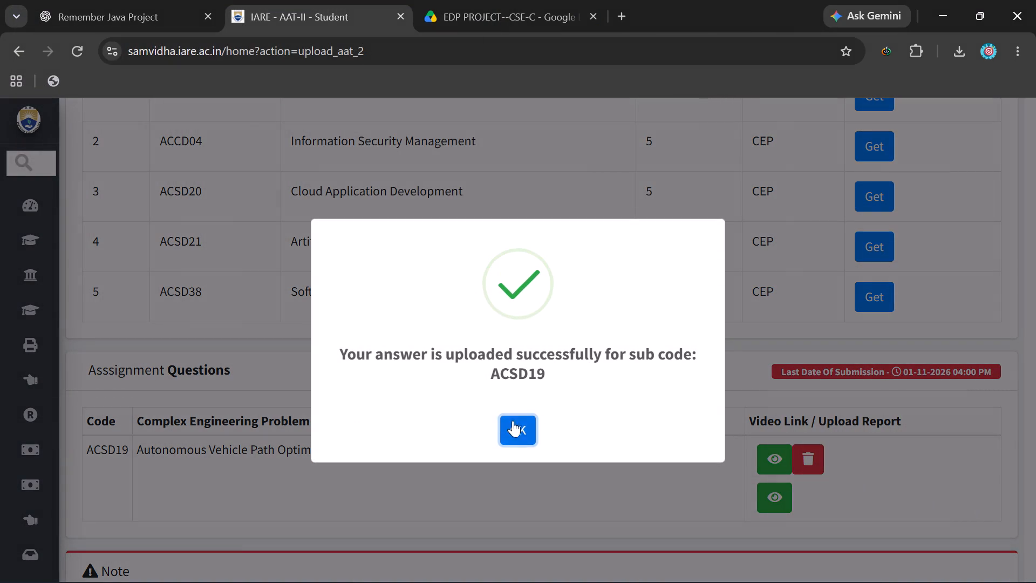
left_click(516, 429)
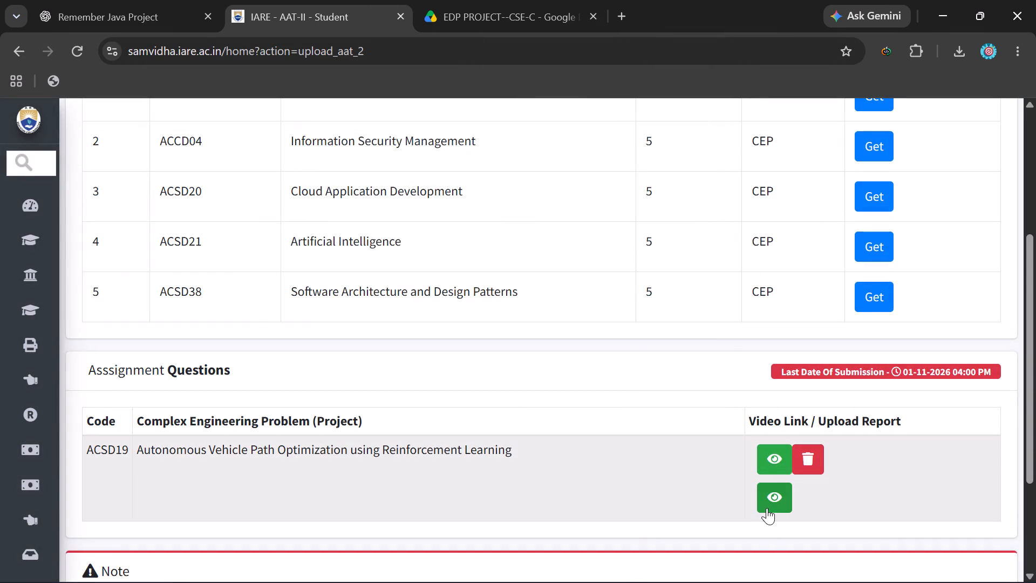
Examine the uploaded ACSD19 report PDF and close it after viewing.
left_click(770, 501)
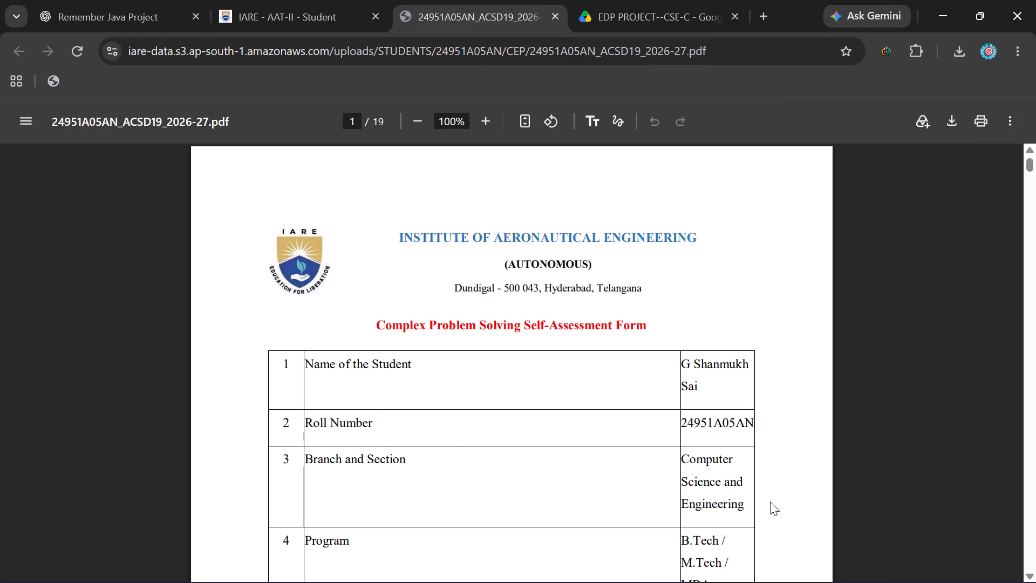
scroll(647, 463, "down", 1)
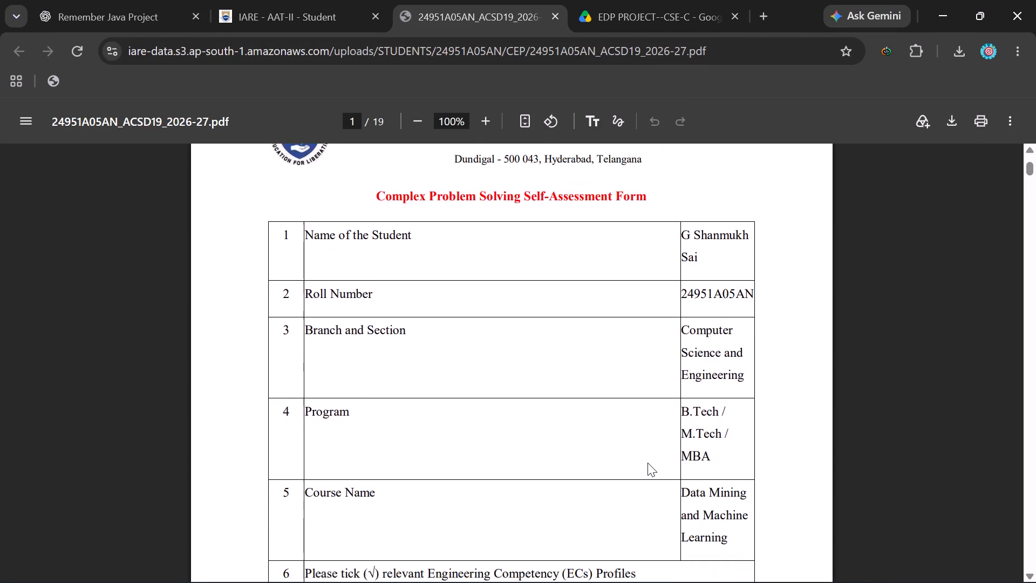
scroll(647, 463, "down", 1)
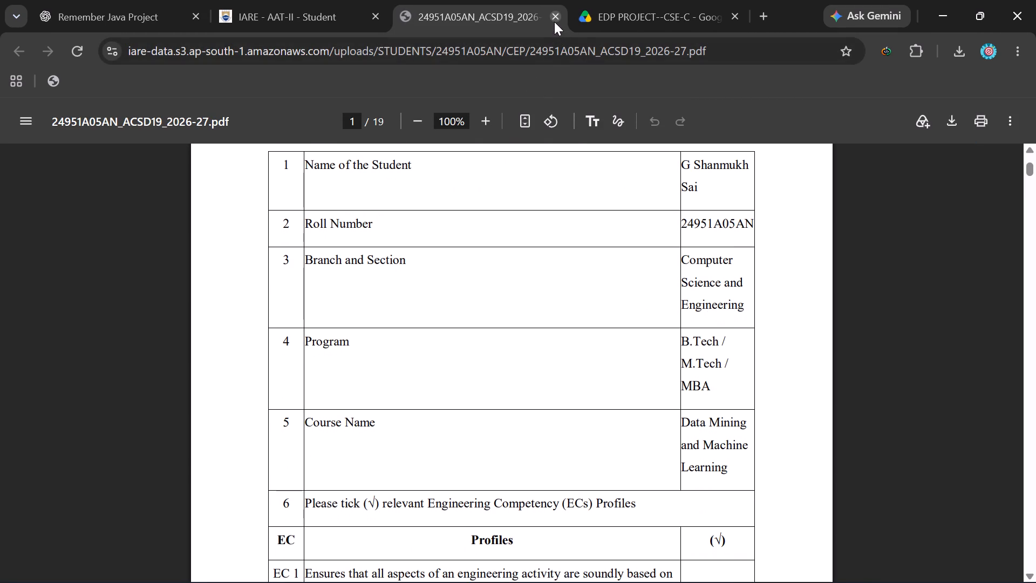
left_click(554, 21)
In Google Drive, create a new folder named "cad aat2" in EDP PROJECT--CSE-C.
left_click(468, 0)
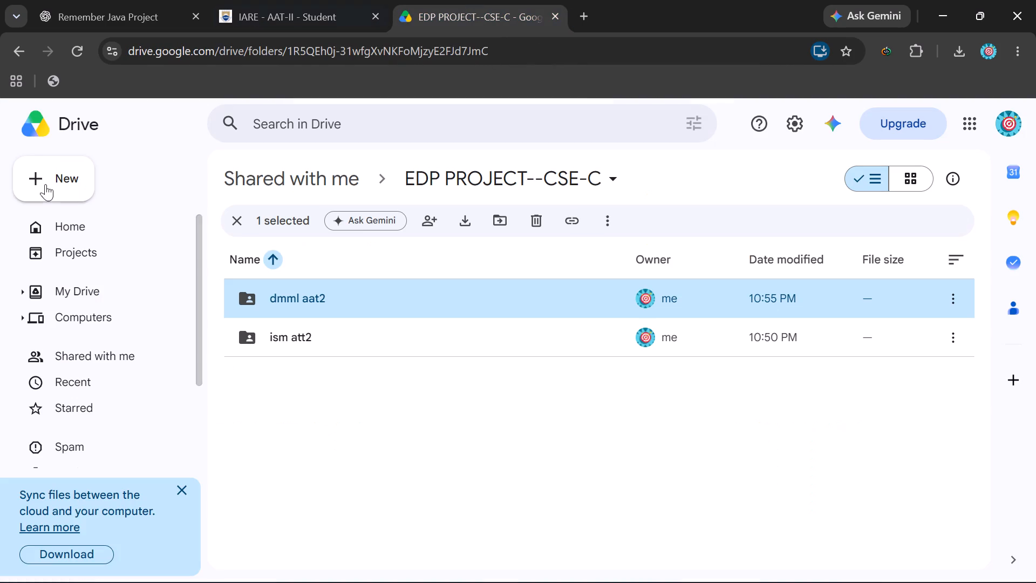
left_click(47, 190)
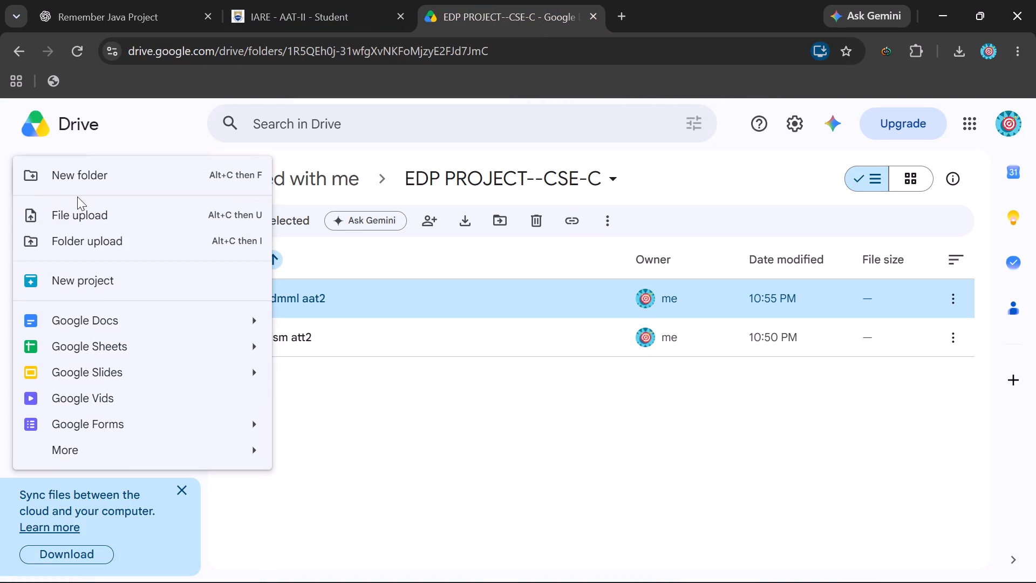
left_click(114, 184)
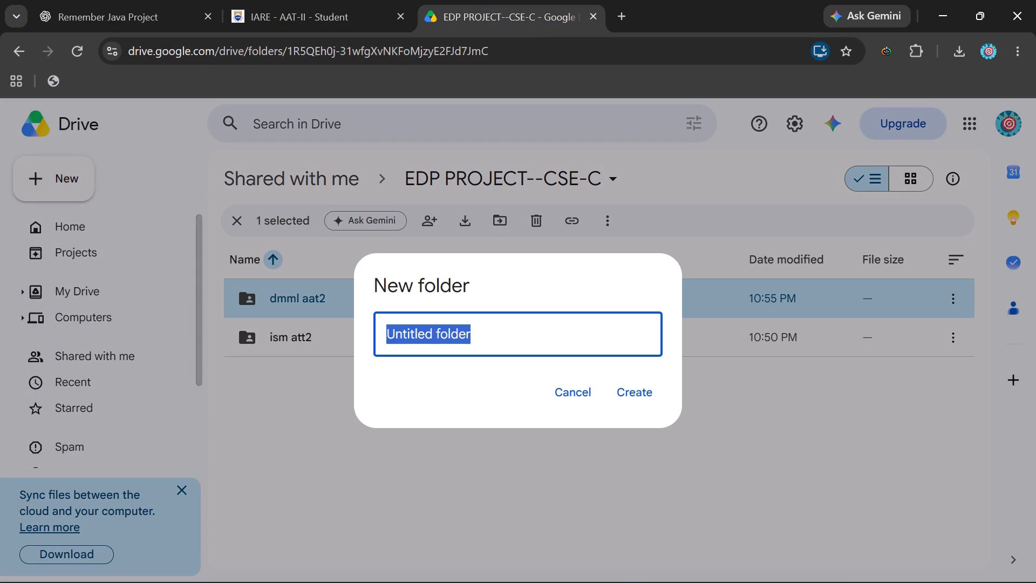
left_click(289, 0)
scroll(360, 198, "up", 1)
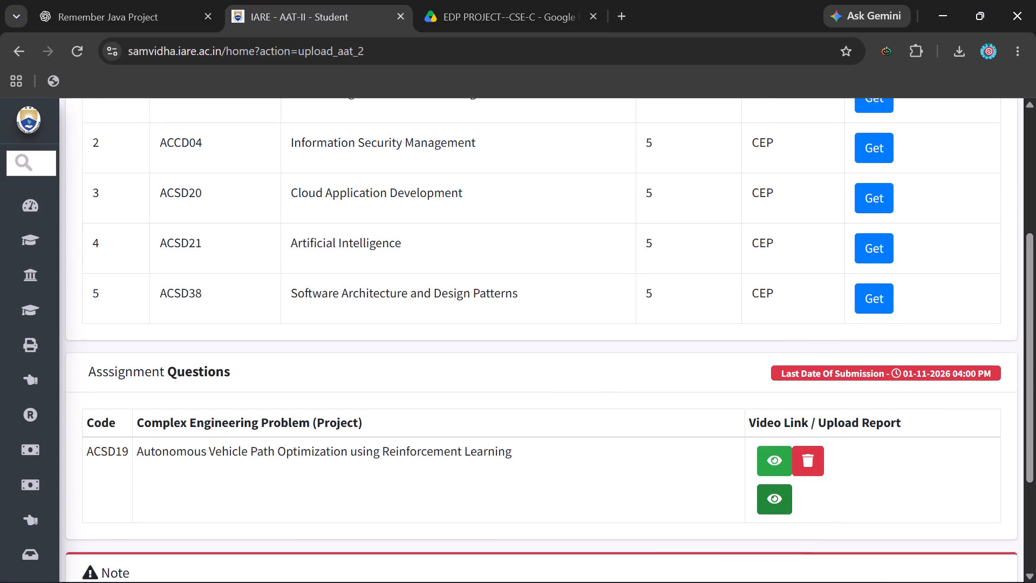
scroll(360, 198, "up", 1)
left_click(453, 21)
type("cad aat2")
key("Return")
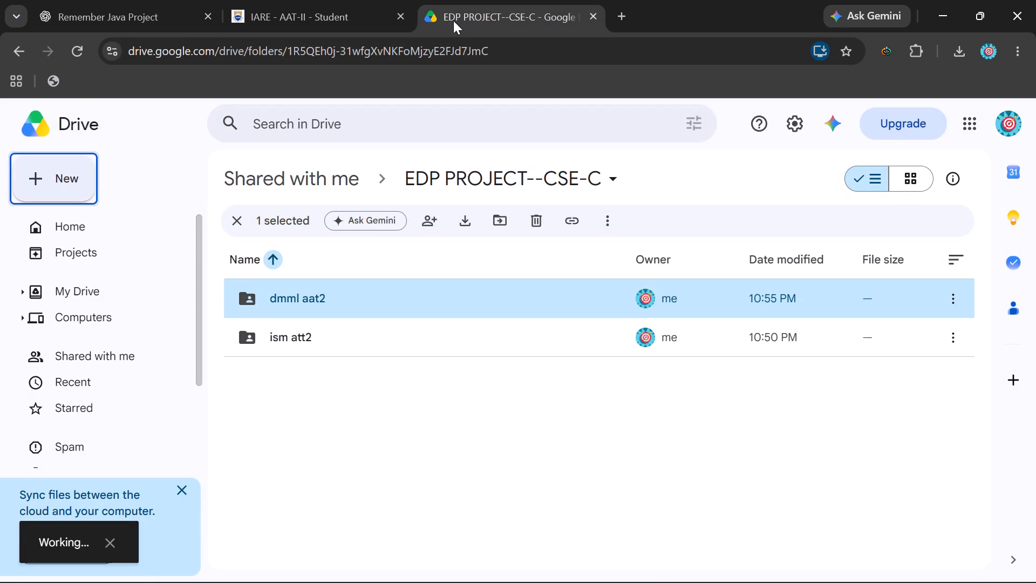
On the student portal, get the assignment question for ACSD20 Cloud Application Development.
left_click(308, 0)
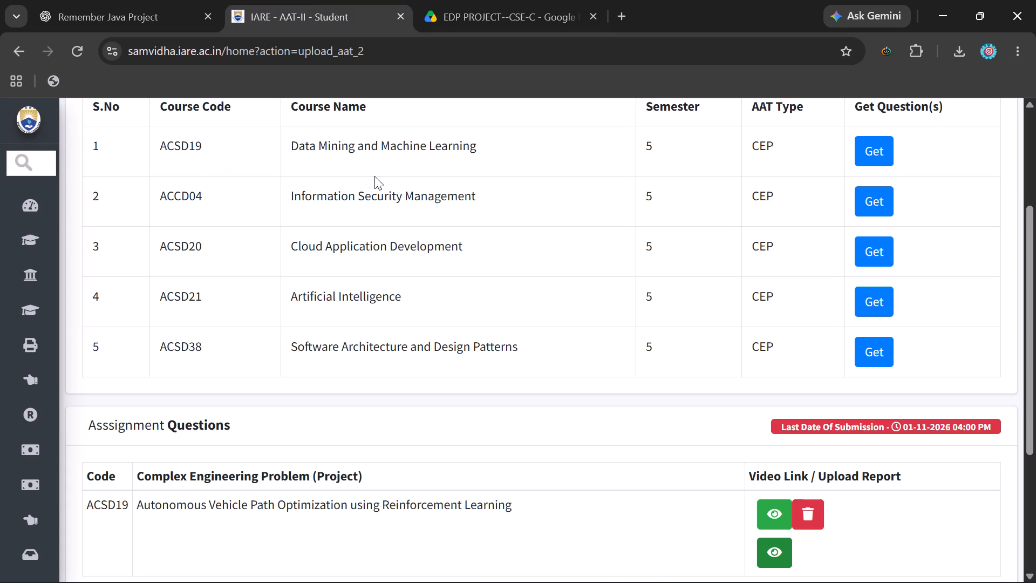
left_click(881, 253)
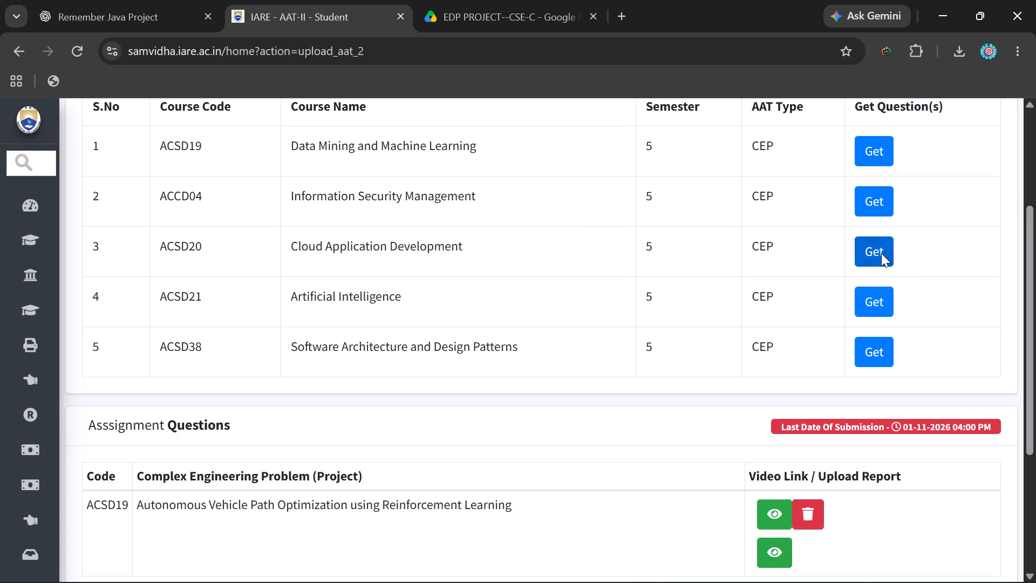
left_click(513, 436)
scroll(513, 436, "down", 1)
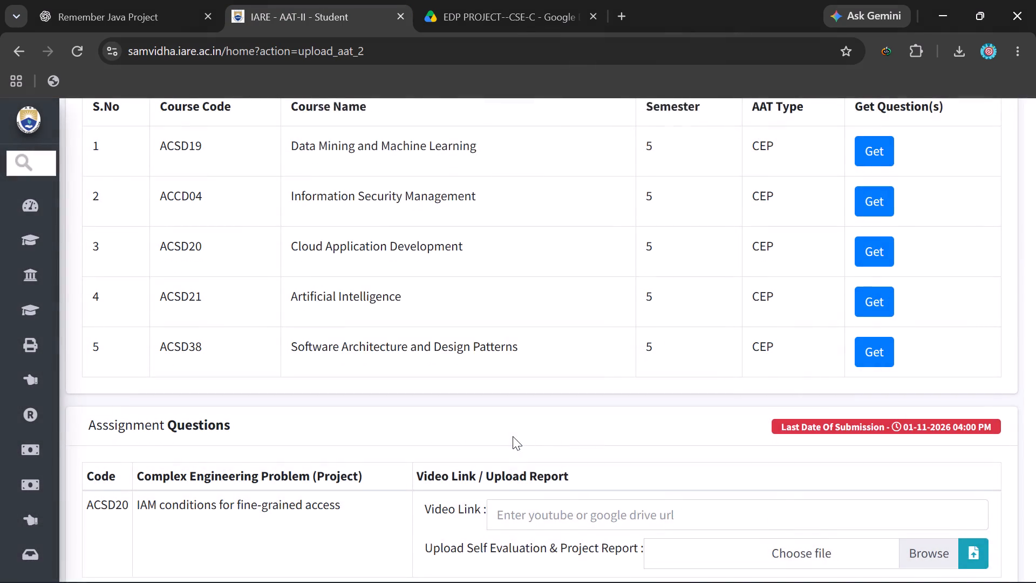
scroll(513, 436, "down", 1)
In Google Drive, copy the share link of the "cad aat2" folder from its sharing settings.
left_click(530, 0)
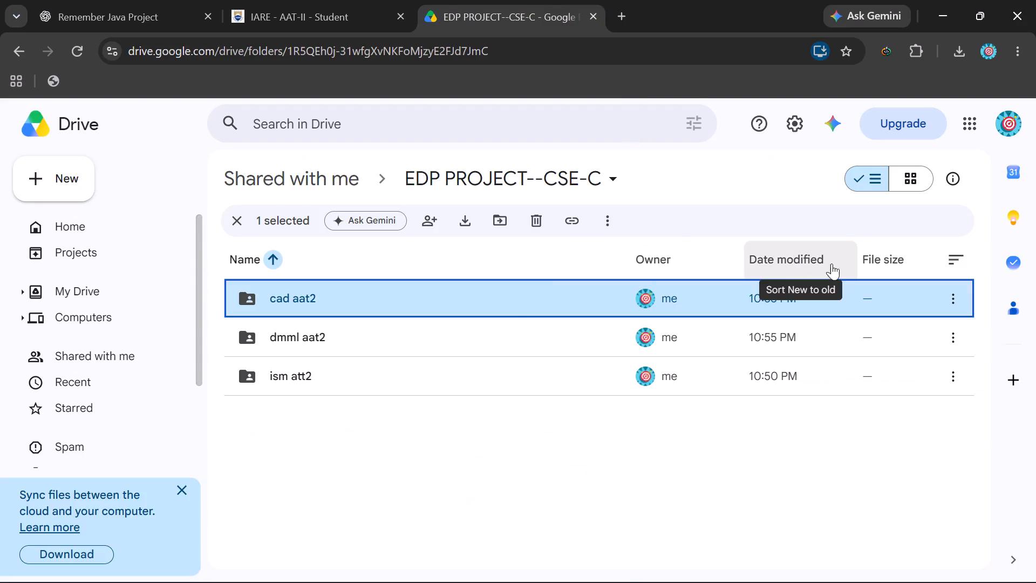
left_click(950, 299)
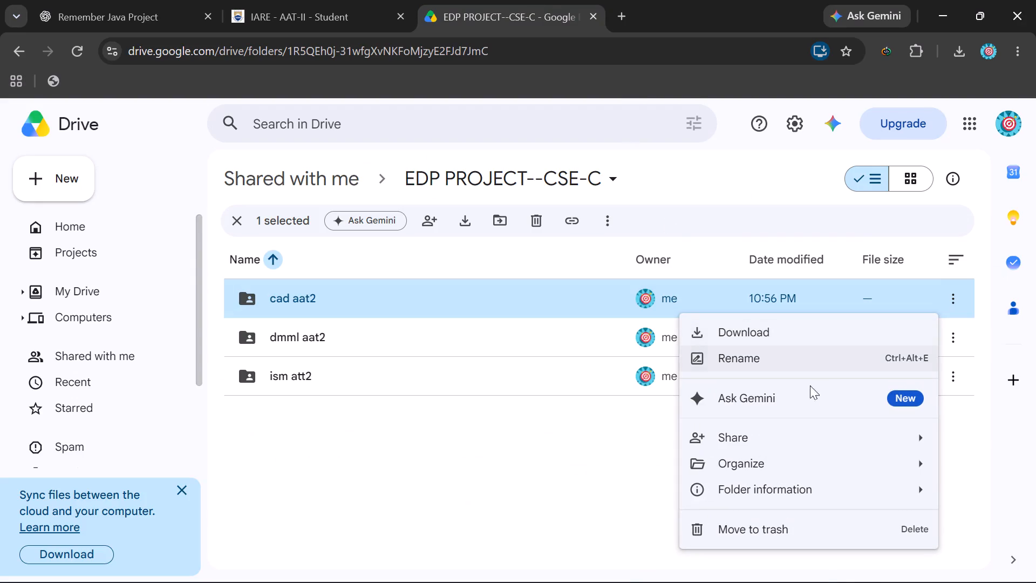
left_click(798, 432)
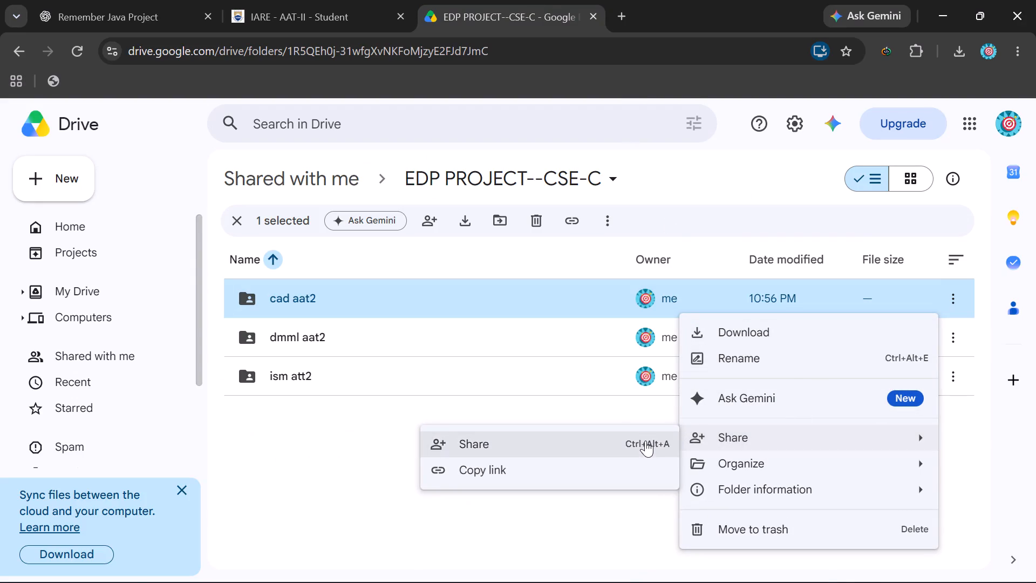
left_click(645, 440)
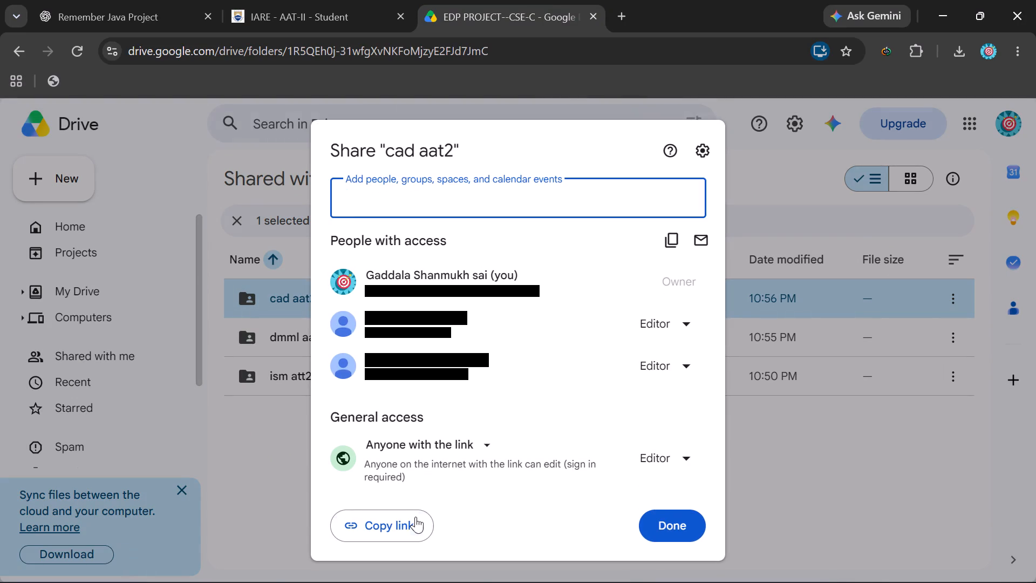
left_click(411, 525)
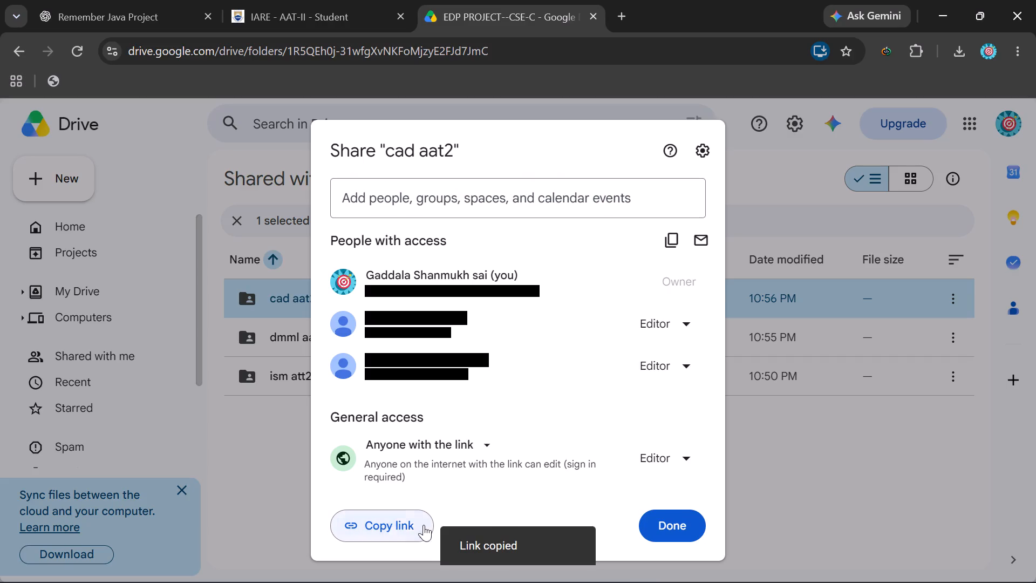
left_click(667, 520)
On the student portal, enter the copied "cad aat2" folder link as the ACSD20 video link.
left_click(329, 0)
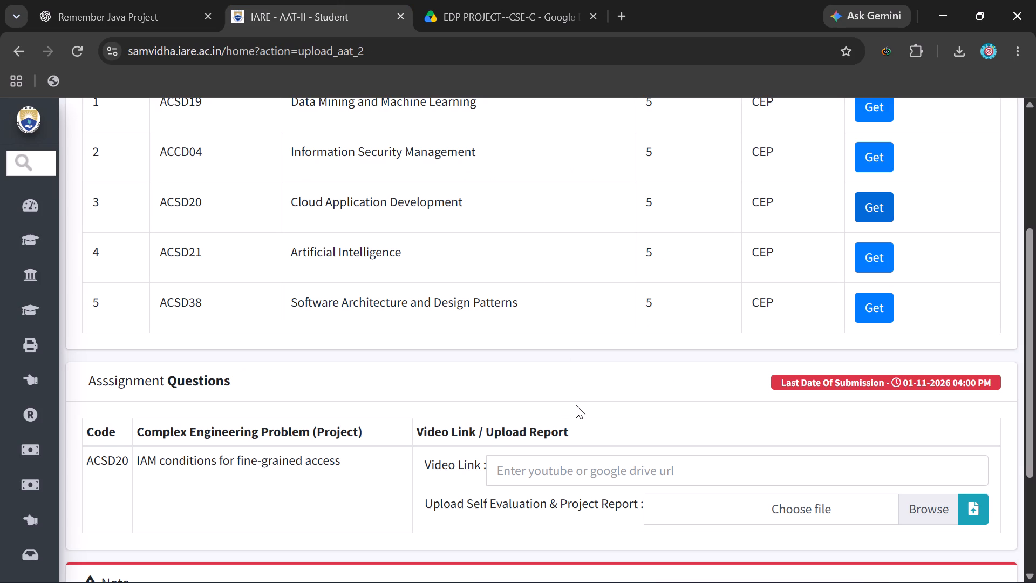
left_click(596, 467)
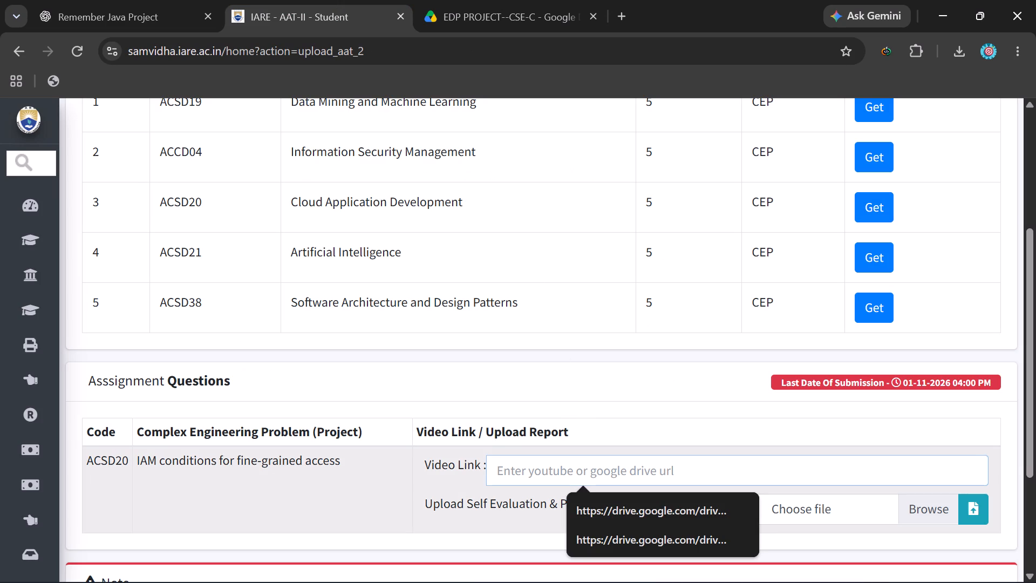
key("ctrl+v")
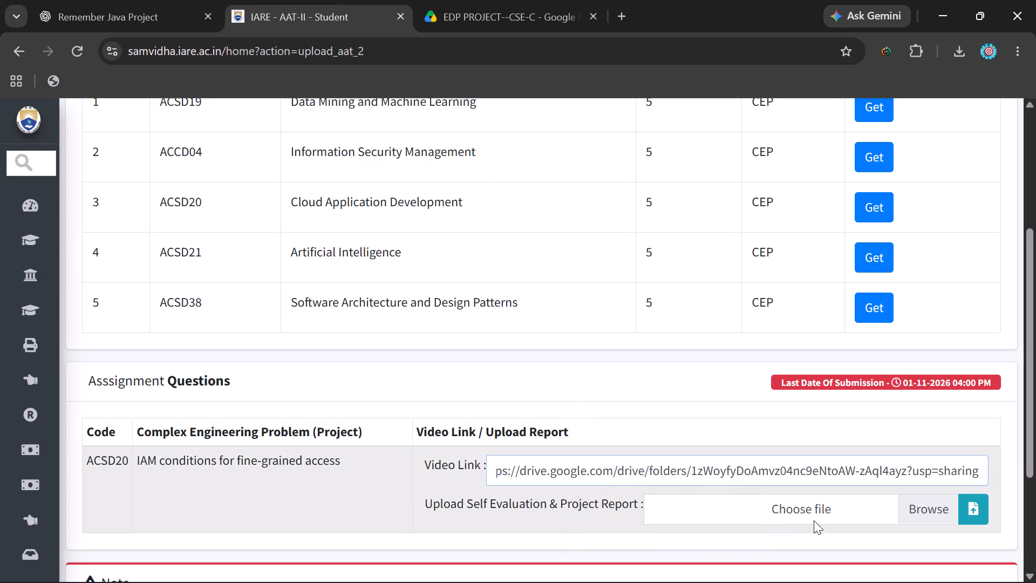
Attach CAD.pdf from Downloads as the ACSD20 self evaluation and project report, and upload the submission.
left_click(883, 507)
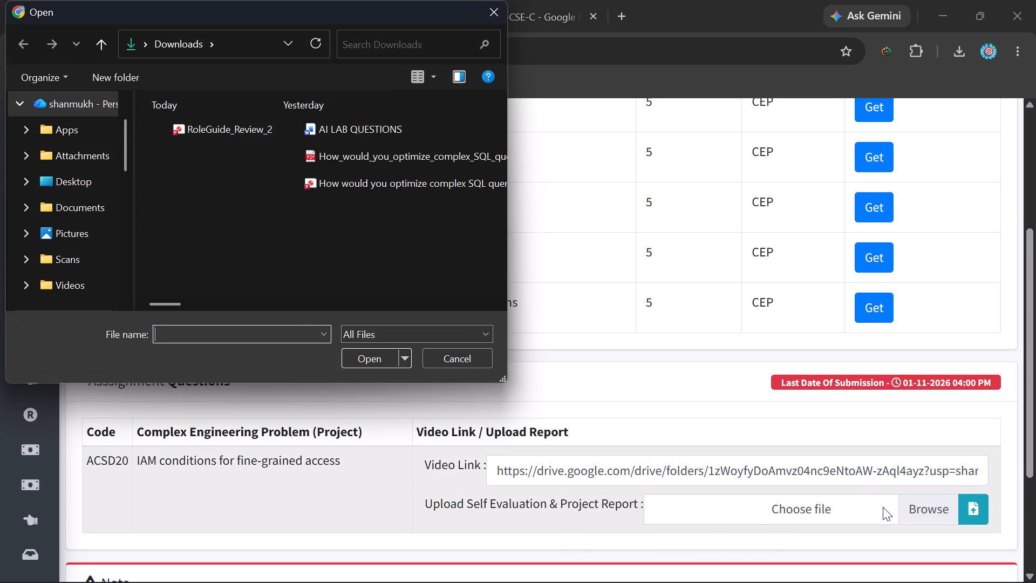
scroll(185, 237, "down", 2)
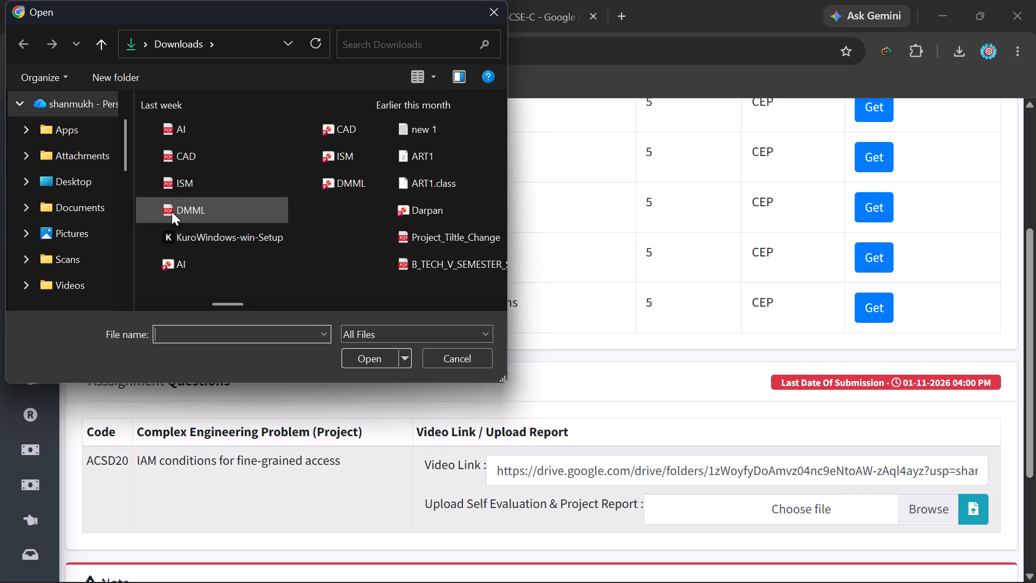
left_click(184, 158)
left_click(355, 354)
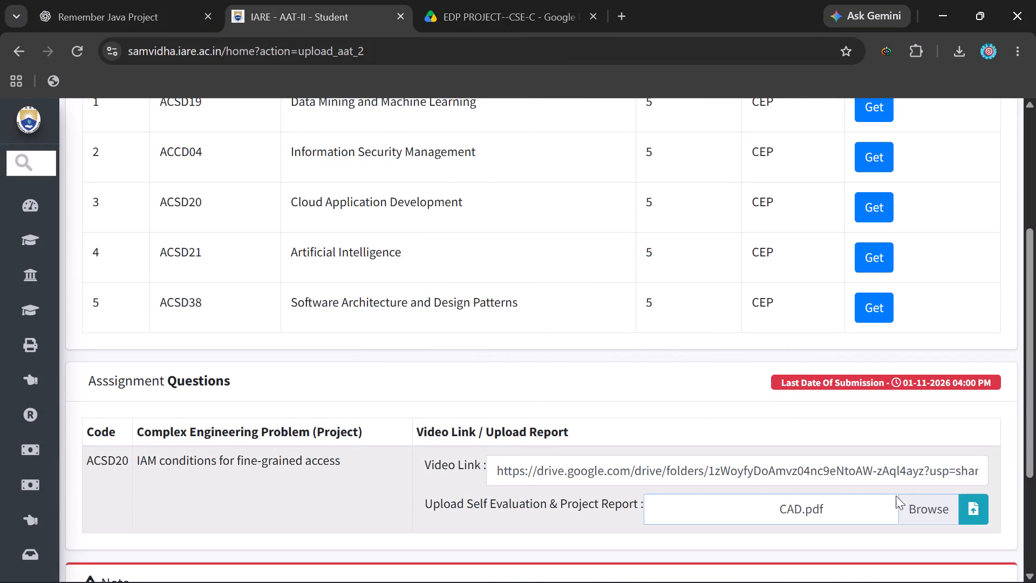
left_click(973, 507)
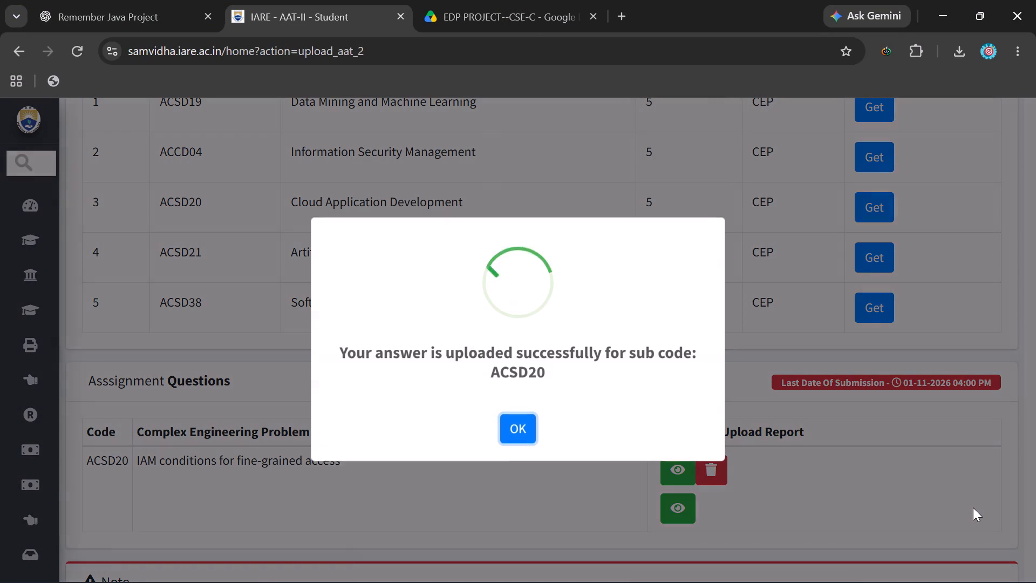
left_click(534, 436)
Get the assignment question for ACSD21 Artificial Intelligence.
left_click(884, 252)
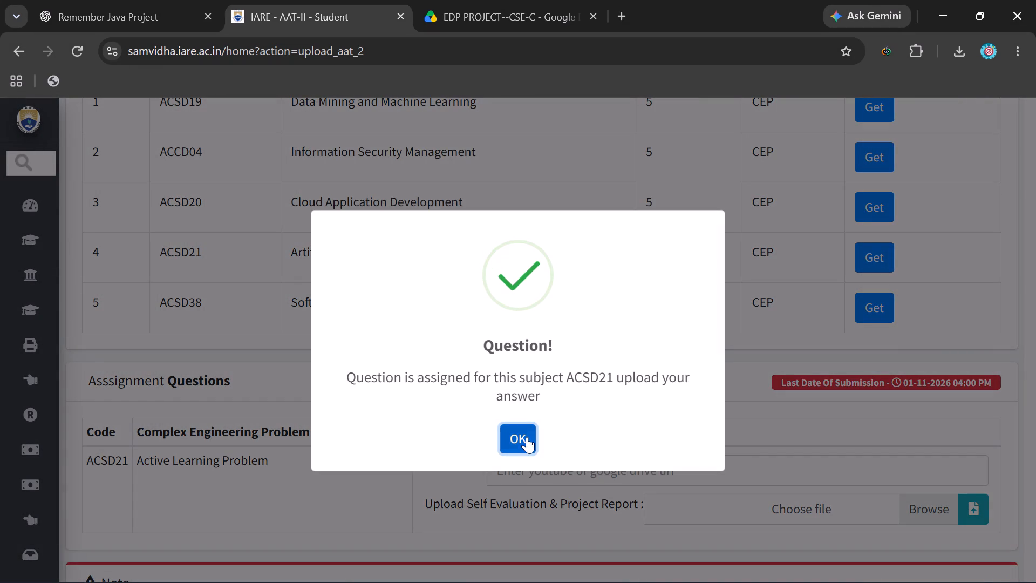
left_click(527, 437)
In Google Drive, create a new folder named "ai aat2" in EDP PROJECT--CSE-C.
left_click(540, 0)
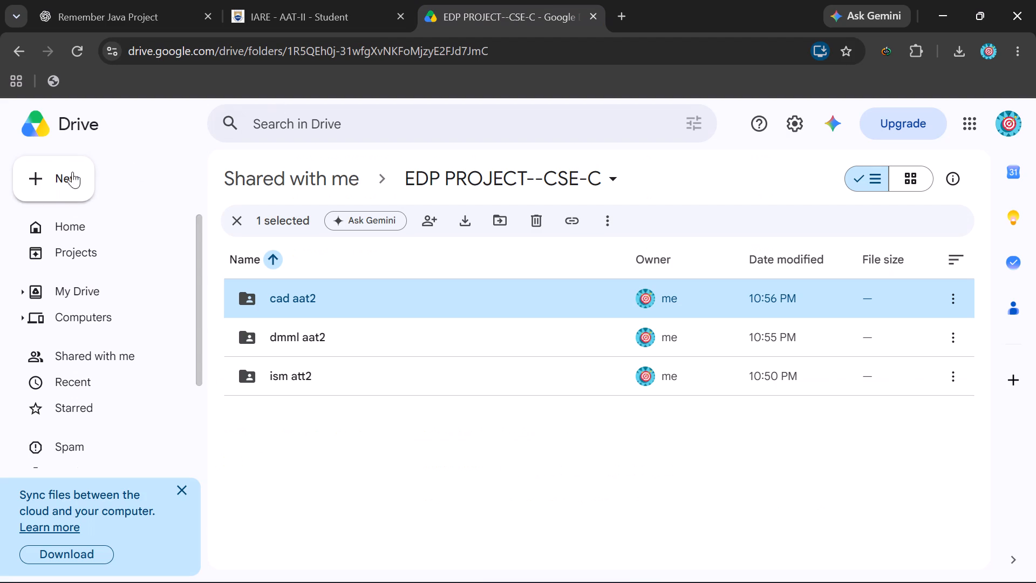
left_click(62, 177)
left_click(102, 186)
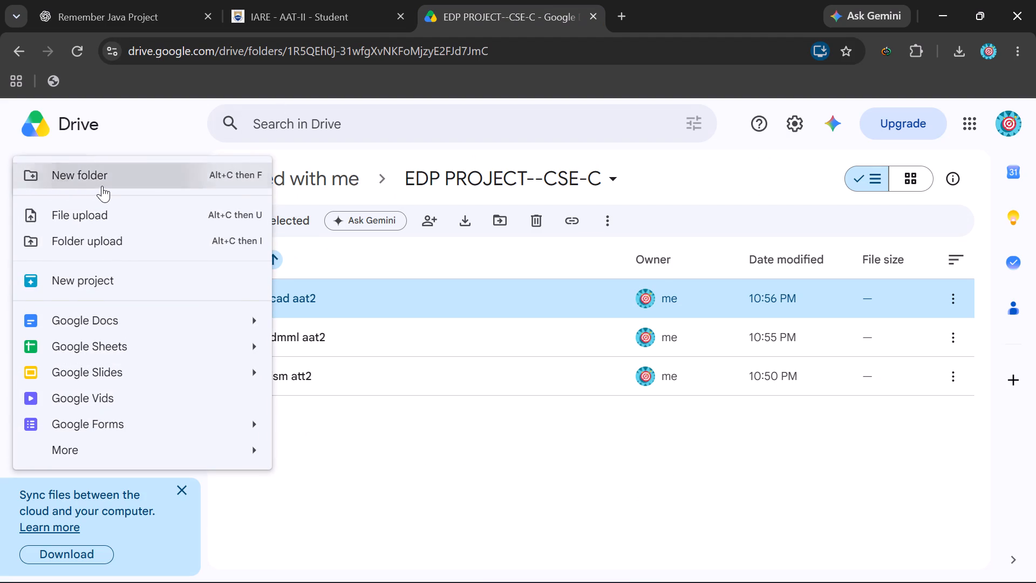
type("ai aat2")
key("Return")
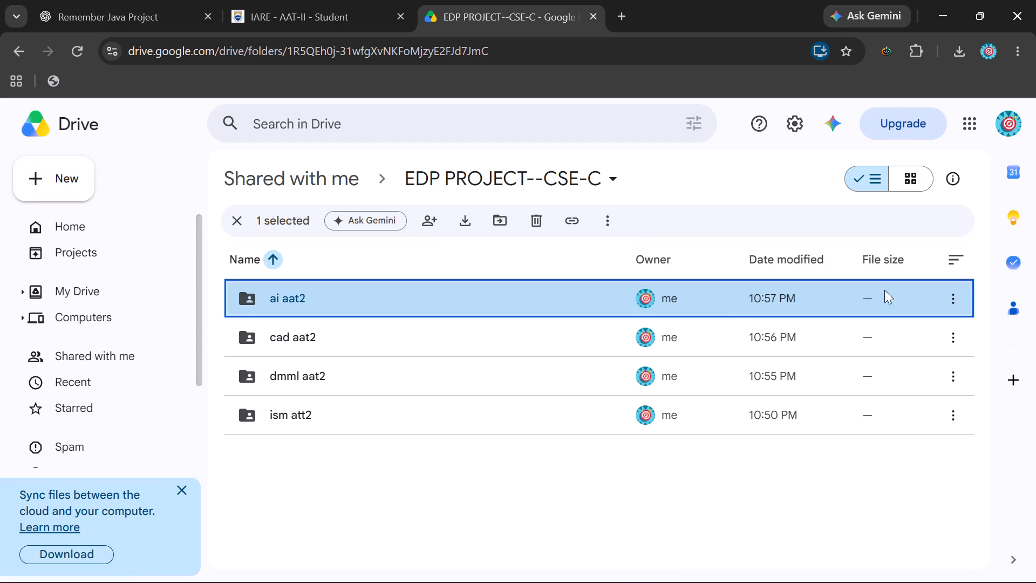
Copy the share link of the "ai aat2" folder from its sharing settings.
left_click(958, 296)
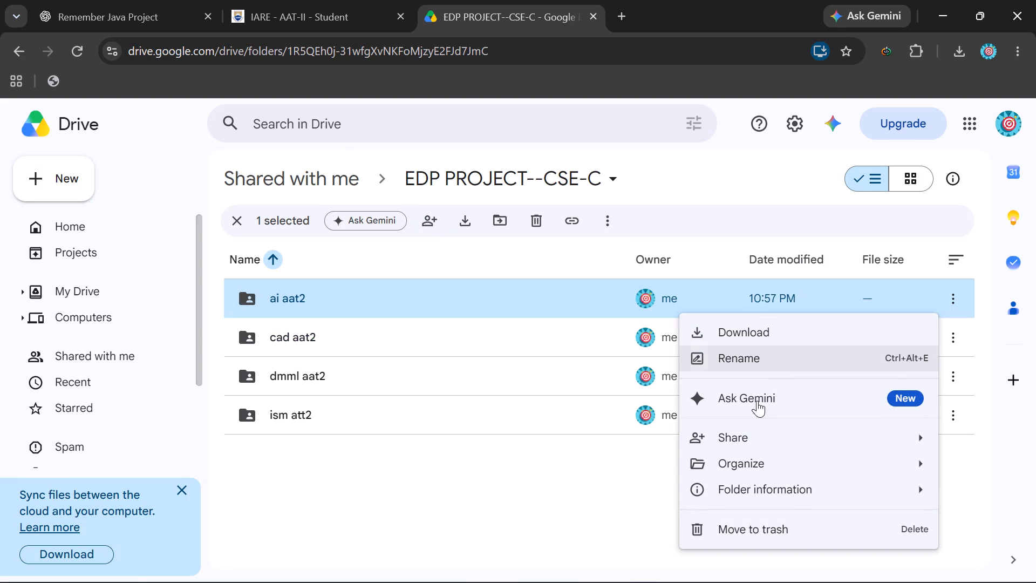
left_click(764, 431)
left_click(658, 440)
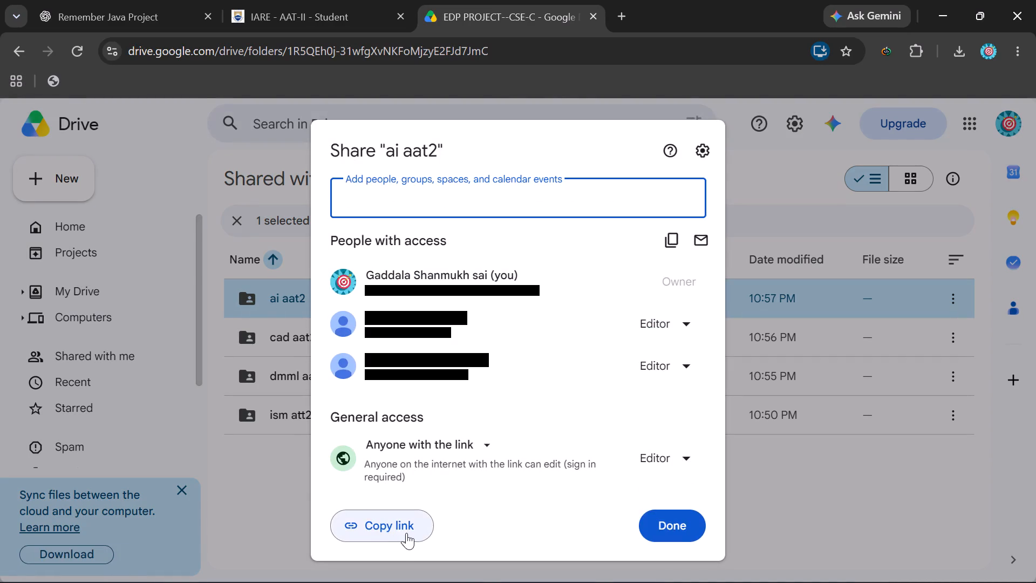
left_click(407, 531)
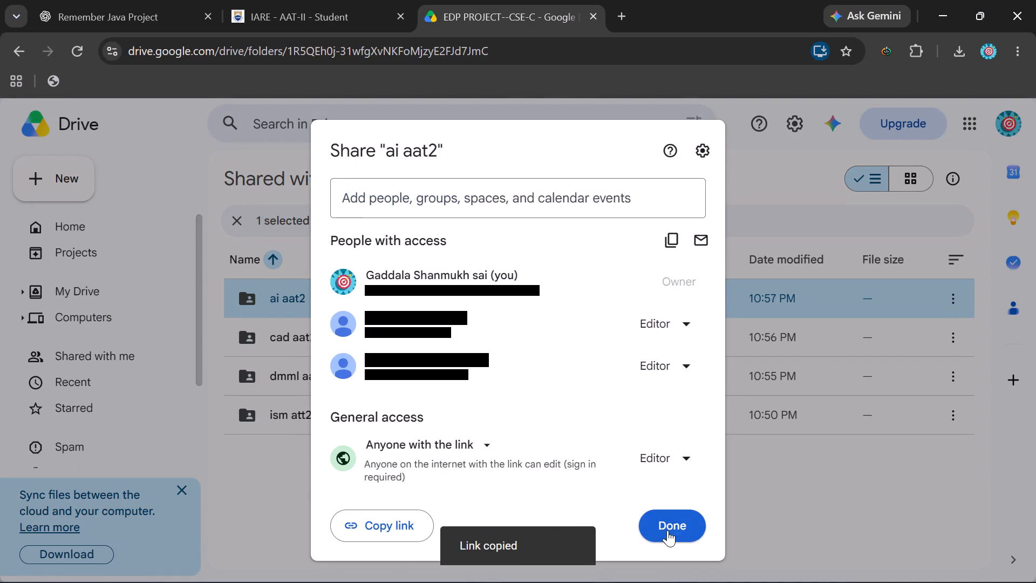
left_click(667, 530)
left_click(336, 0)
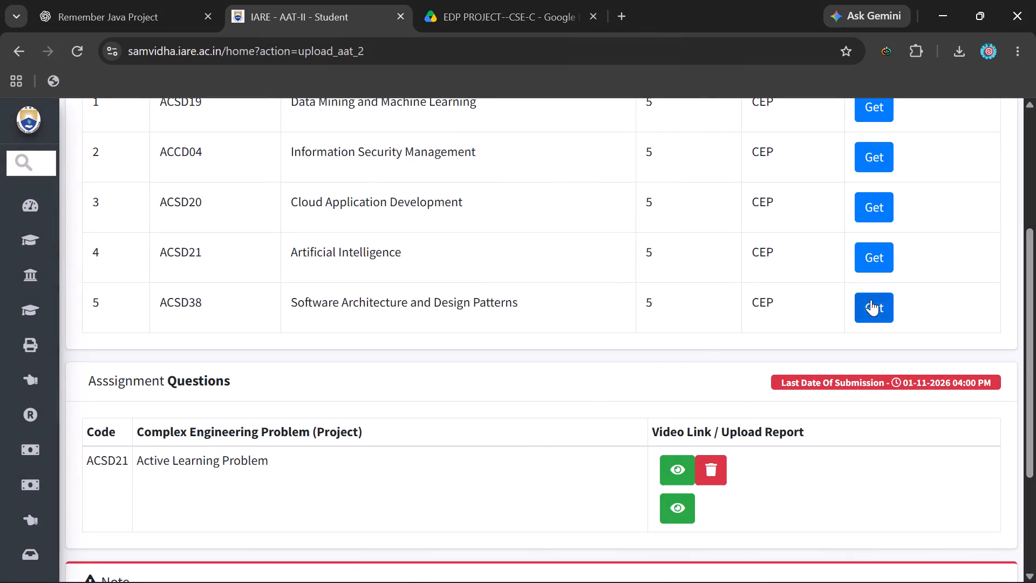
Get the assignment question for ACSD38 Software Architecture and Design Patterns.
left_click(872, 300)
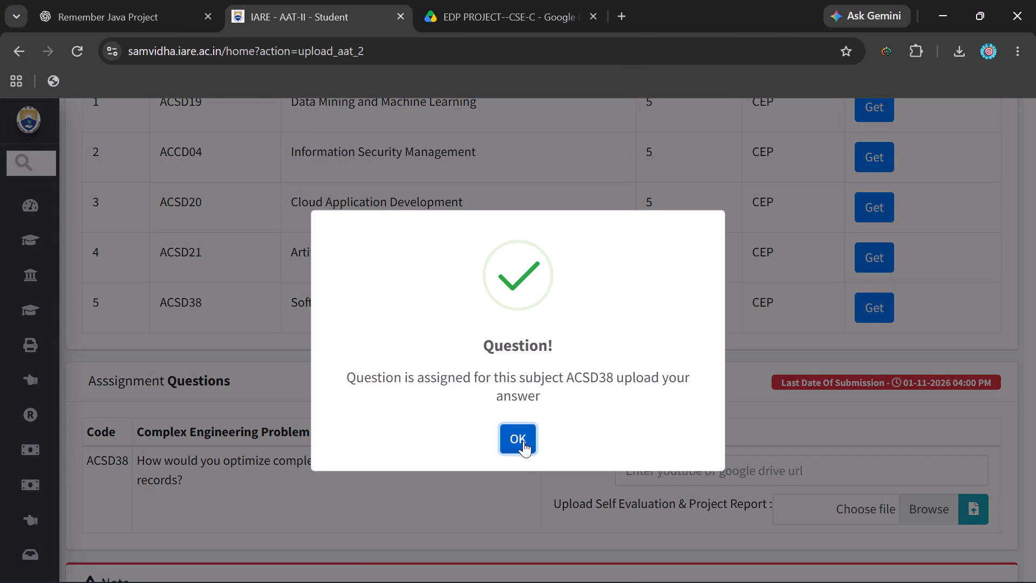
left_click(523, 441)
In Google Drive, create a new folder named "sadp aat2" in EDP PROJECT--CSE-C.
left_click(508, 5)
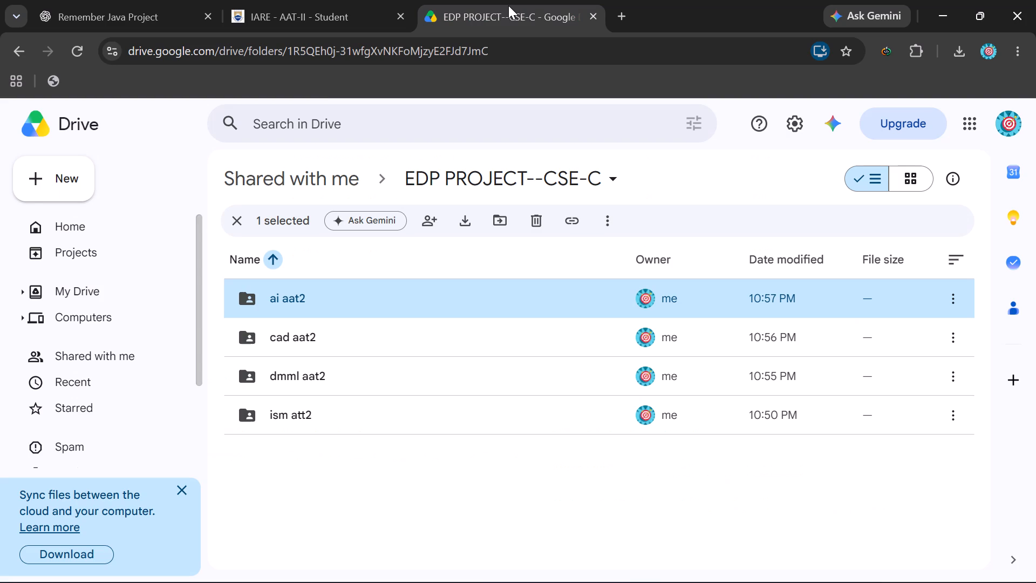
left_click(67, 180)
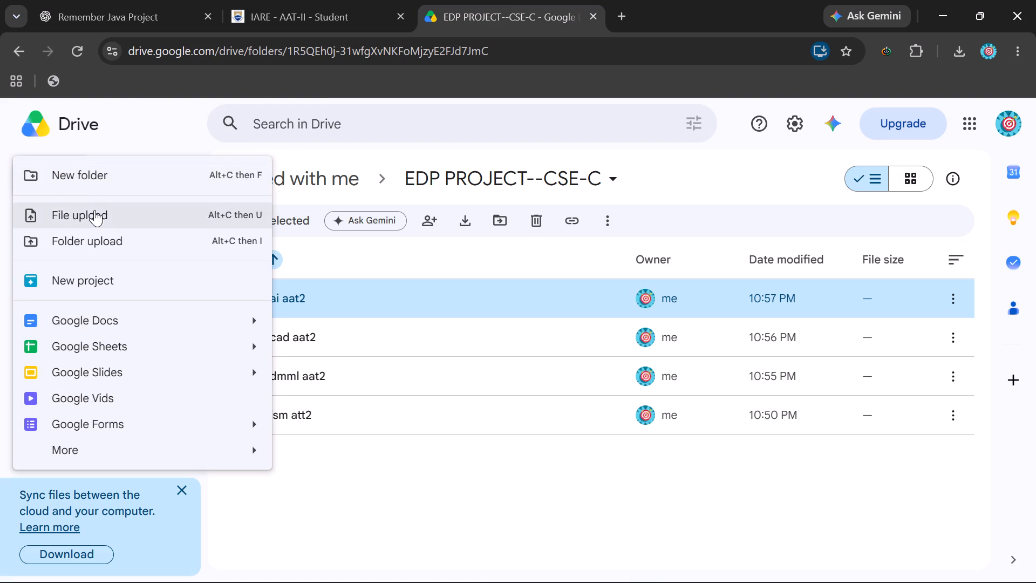
left_click(90, 181)
type("sad")
type("p aat2")
key("Return")
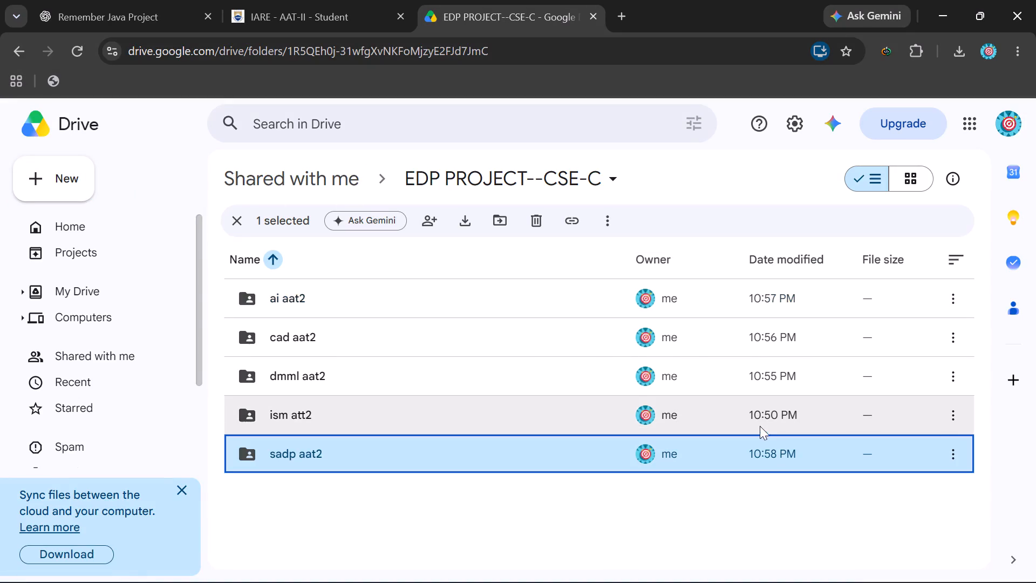
Copy the share link of the "sadp aat2" folder from its sharing settings.
left_click(953, 450)
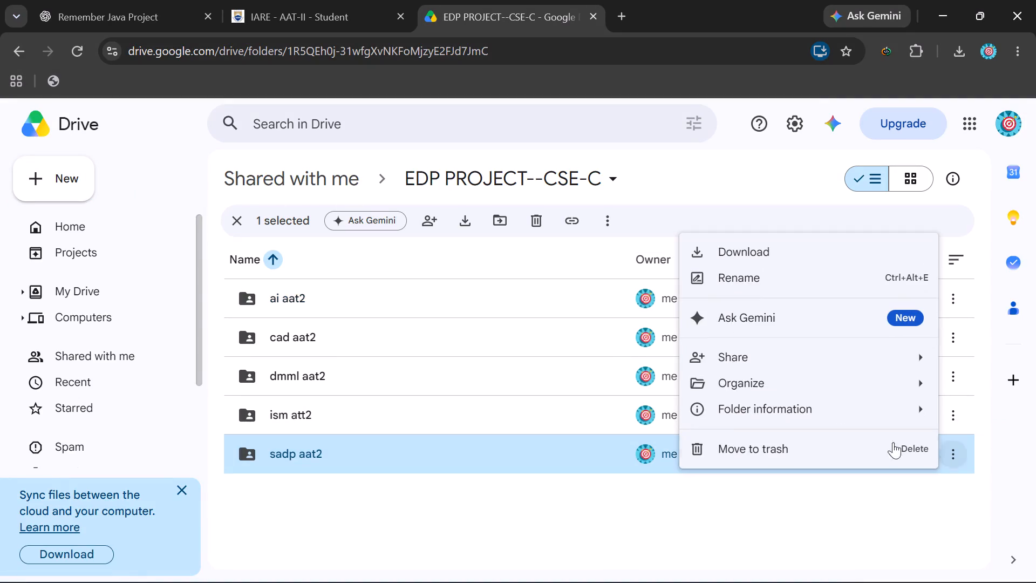
left_click(758, 360)
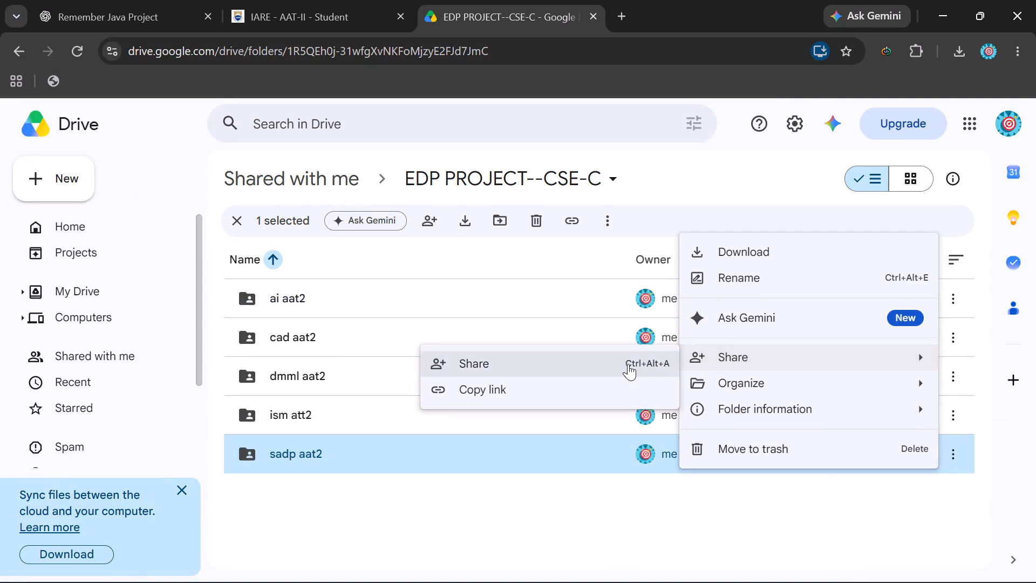
left_click(626, 364)
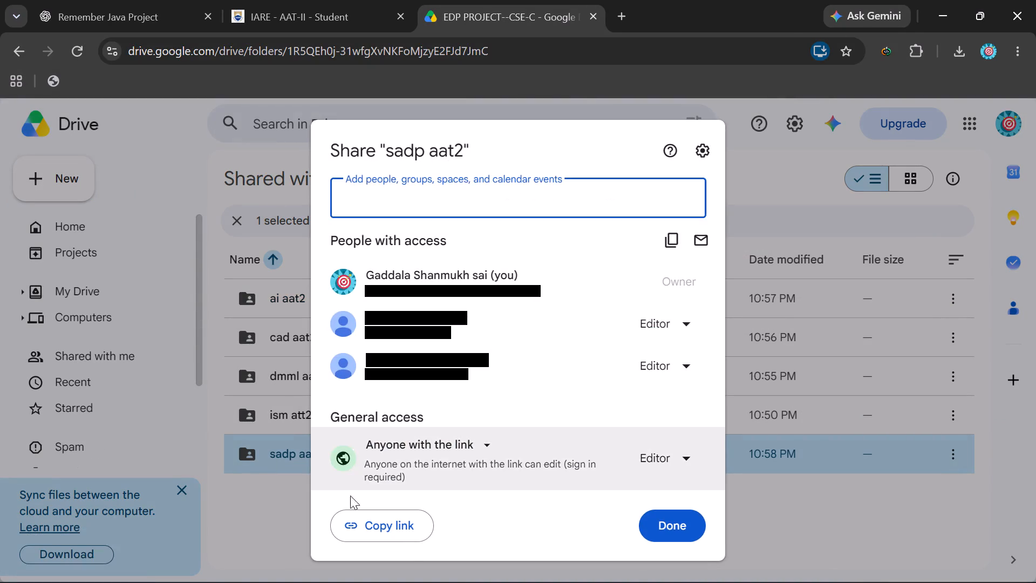
left_click(411, 536)
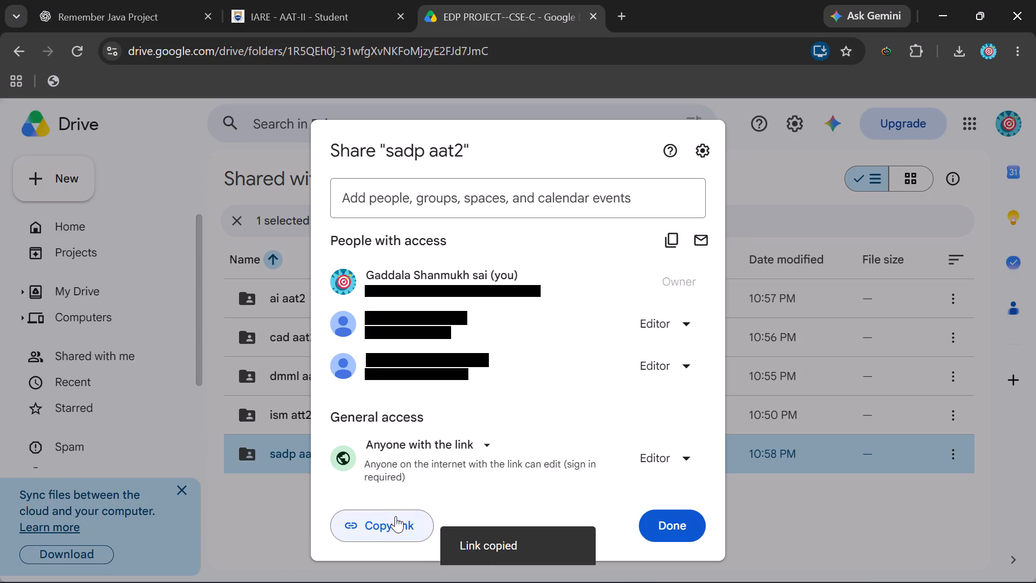
On the student portal, enter the copied "sadp aat2" folder link as the ACSD38 video link.
left_click(373, 1)
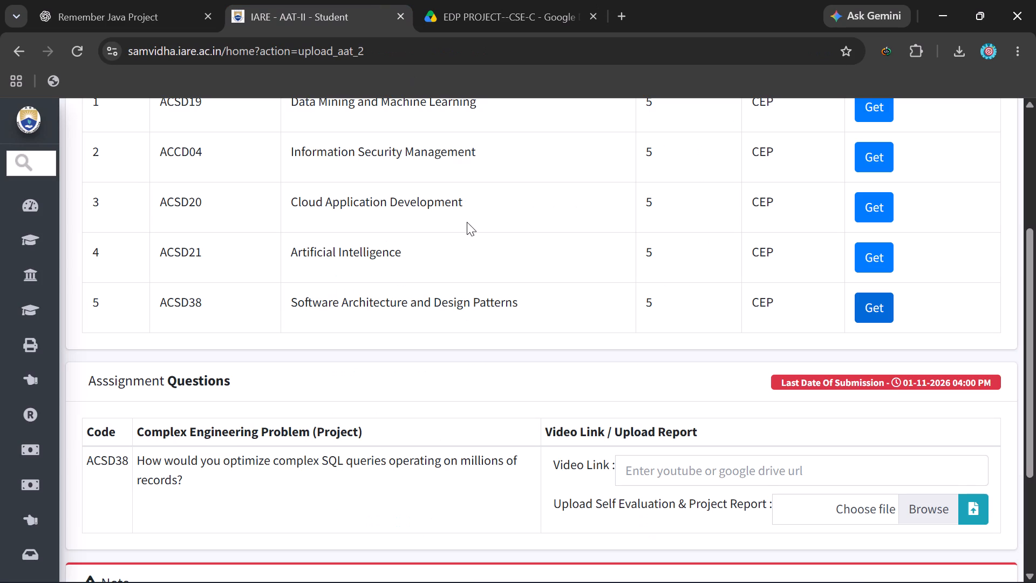
left_click(755, 465)
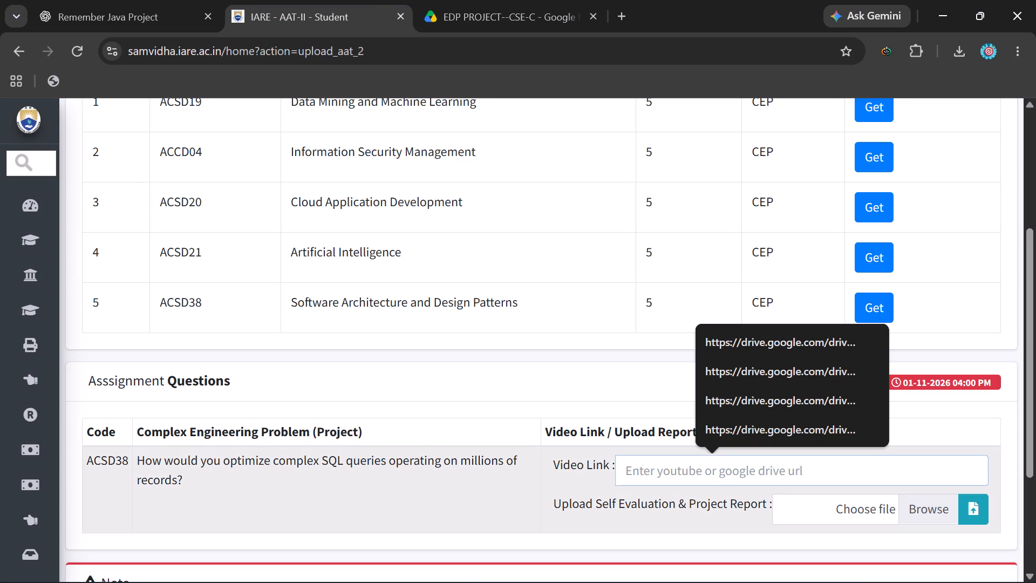
key("ctrl+v")
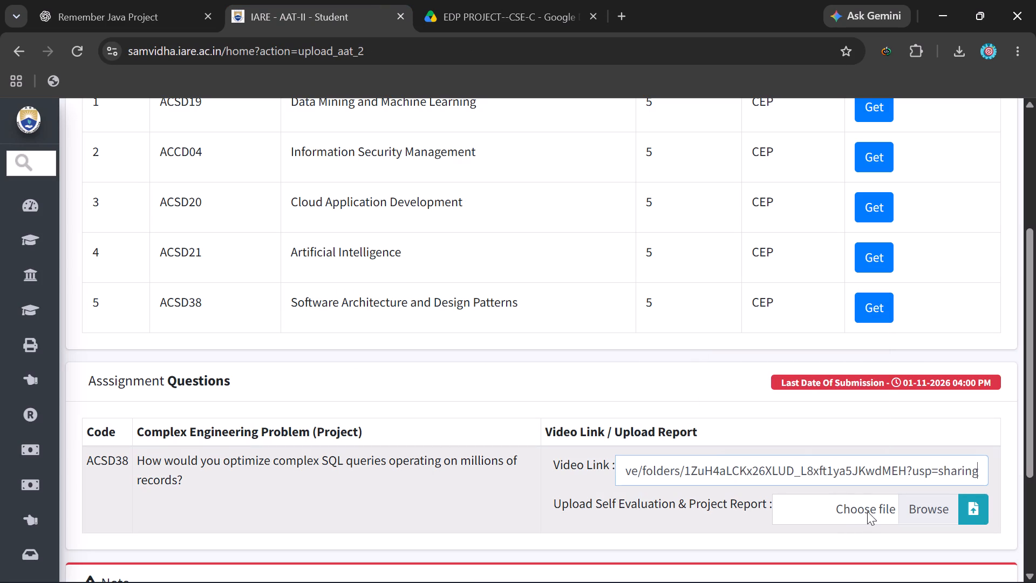
Attach the PDF report on optimizing complex SQL queries from Downloads as the ACSD38 project report, and upload the submission.
left_click(867, 511)
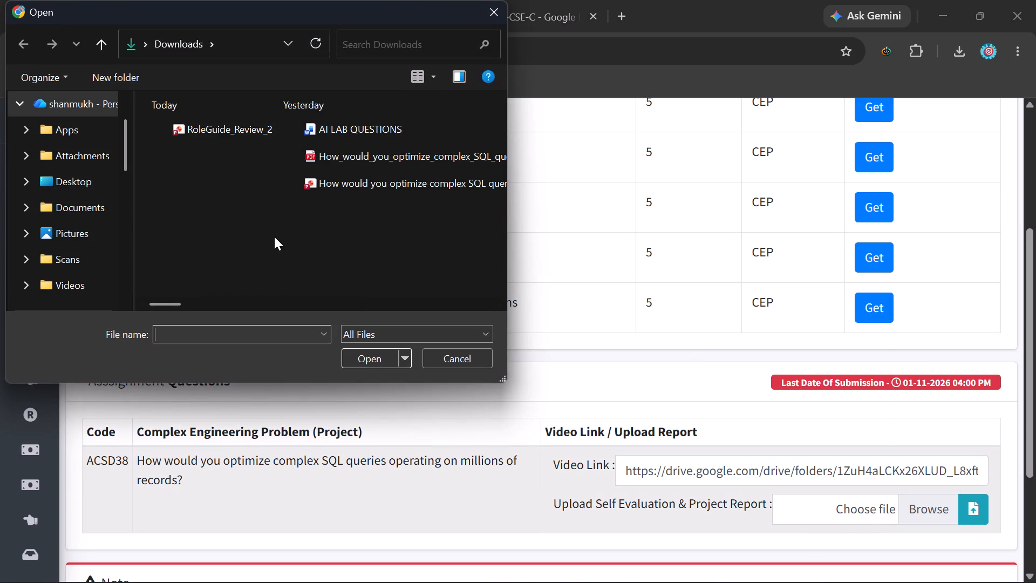
scroll(274, 236, "down", 1)
scroll(274, 236, "up", 3)
left_click(380, 148)
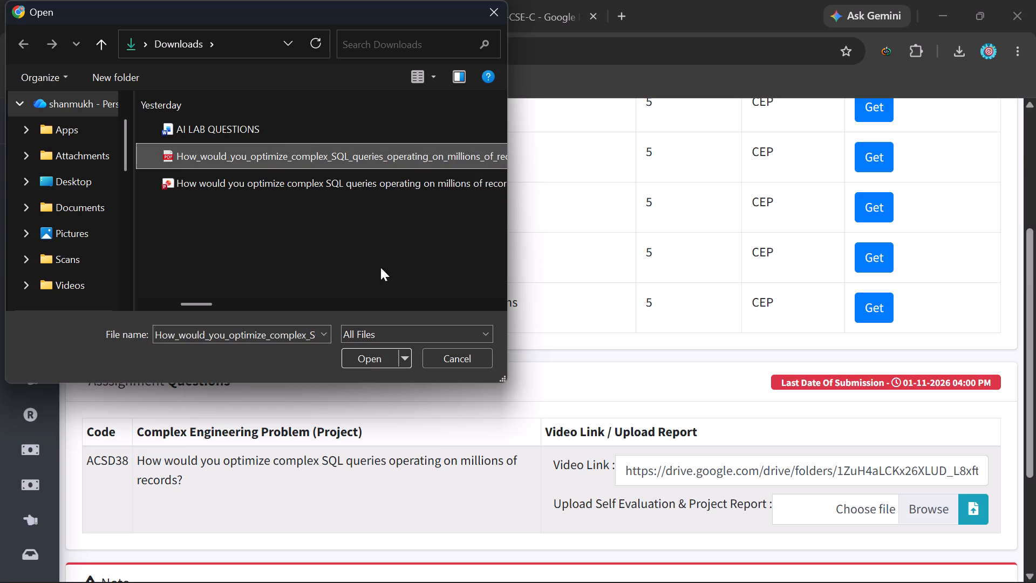
left_click(364, 358)
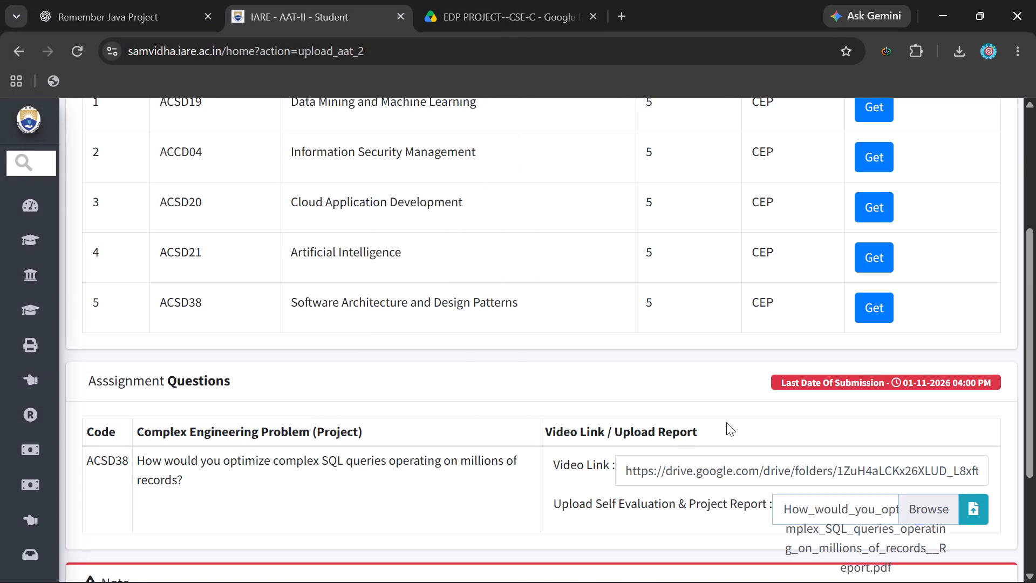
left_click(967, 509)
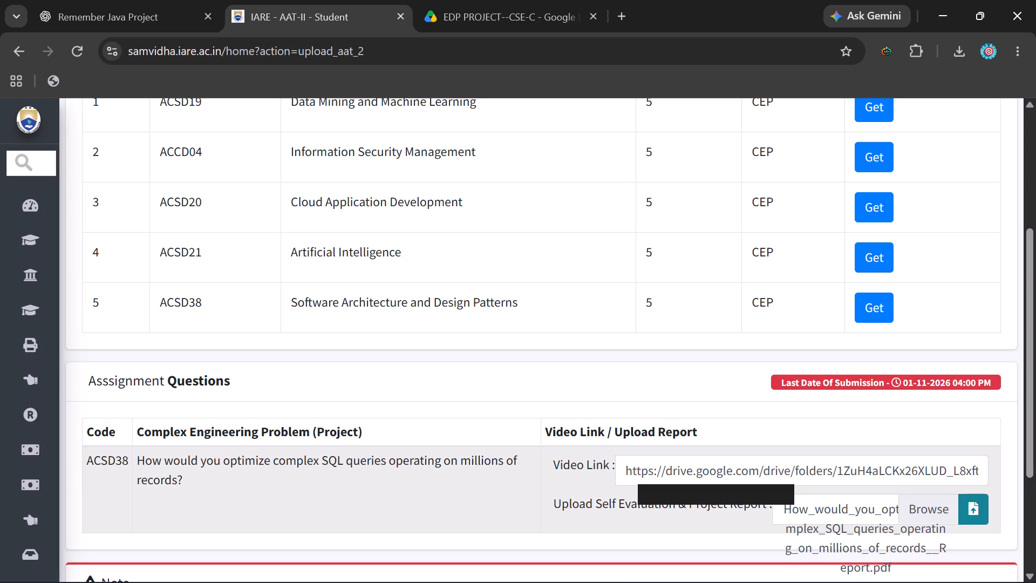
left_click(979, 509)
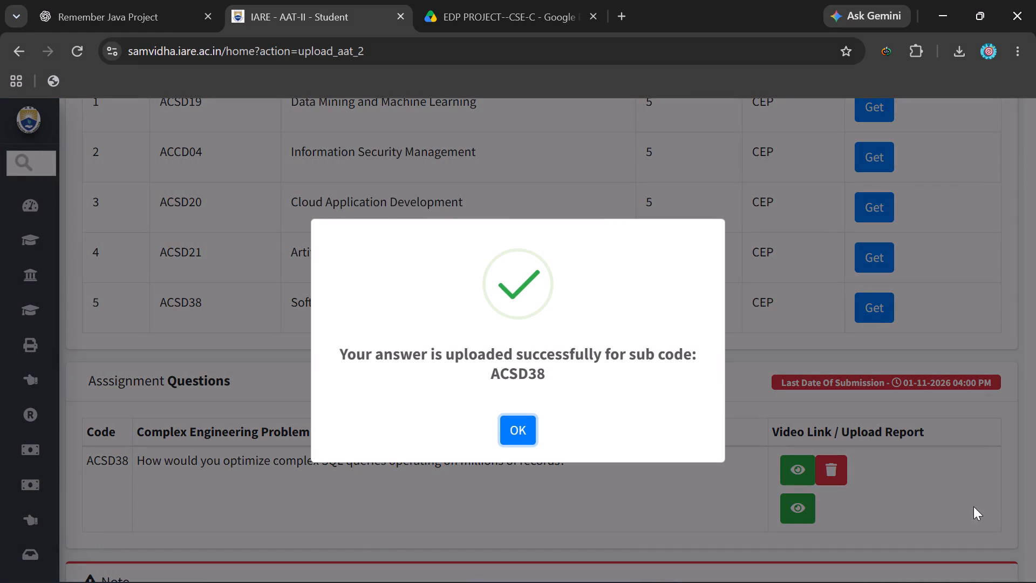
left_click(513, 430)
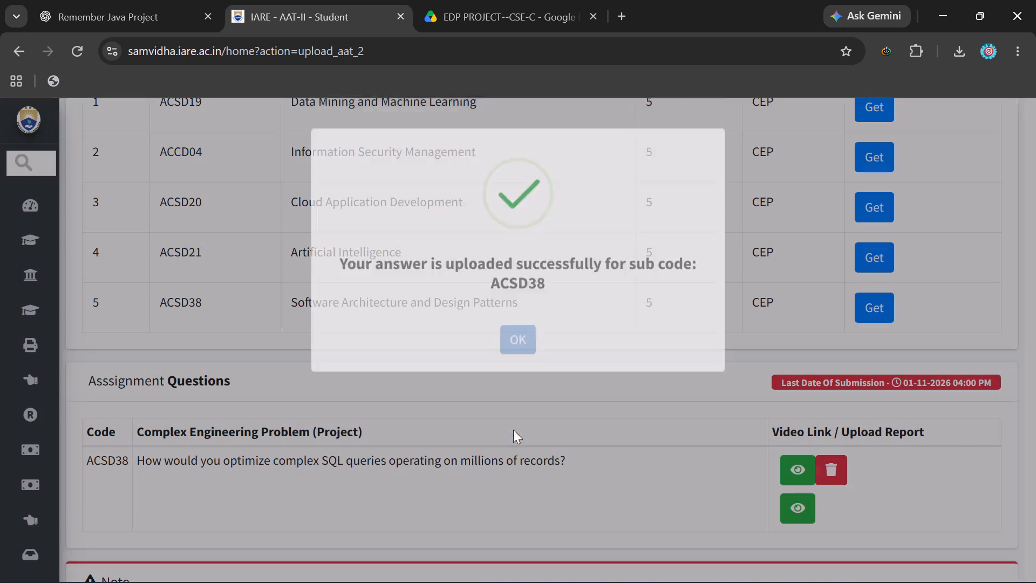
Open the uploaded ACSD38 project report and check the student and course details on its first page.
left_click(798, 511)
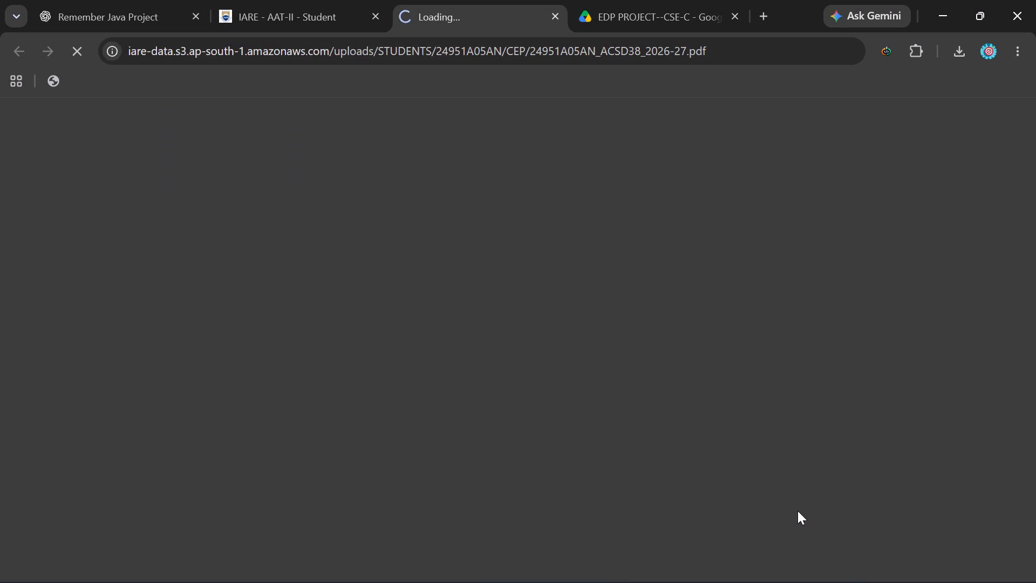
scroll(600, 399, "down", 1)
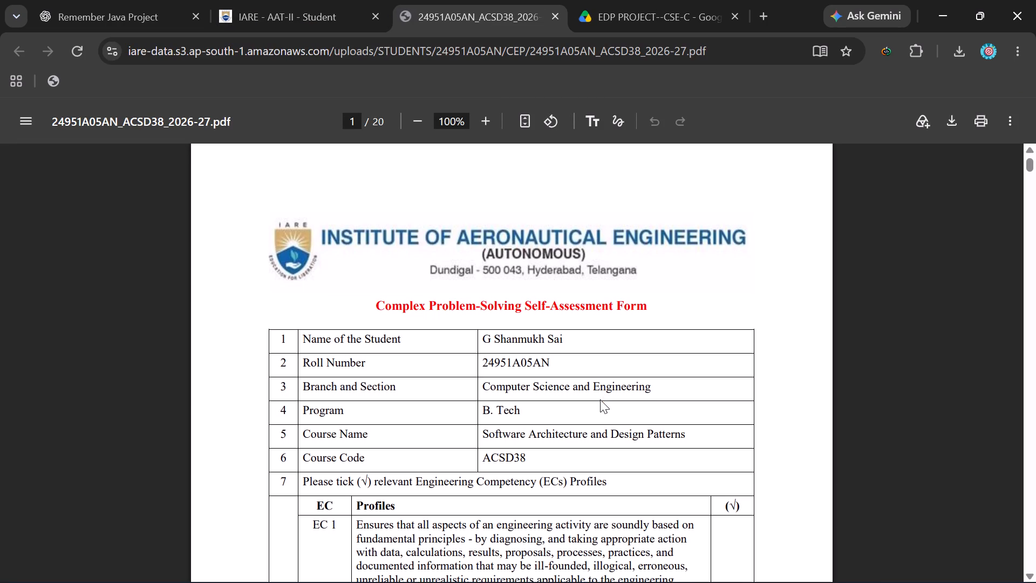